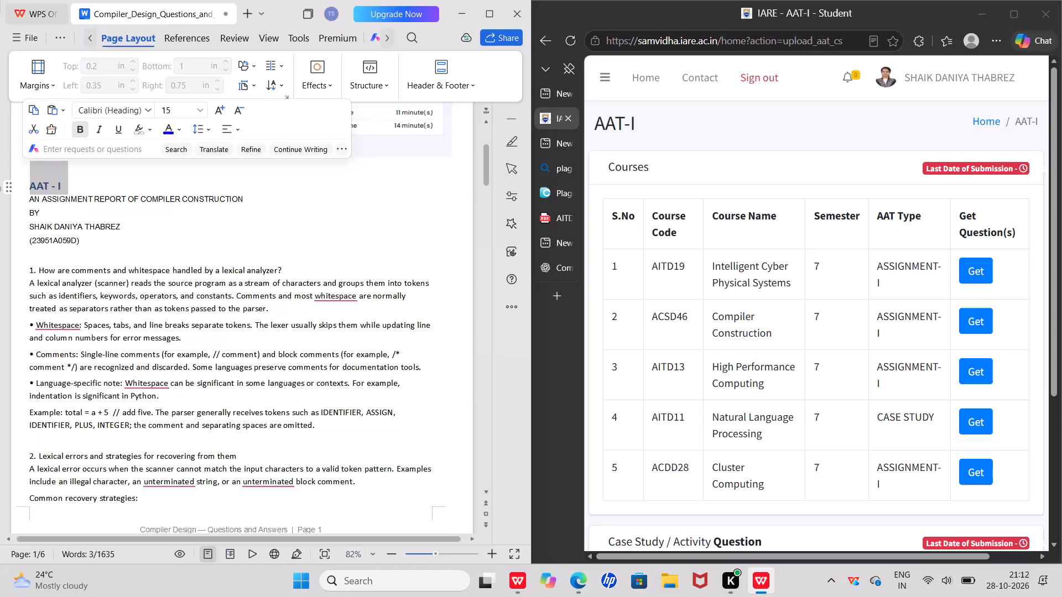
# Remove the bold from the "AAT - I" heading and set its font colour to Automatic.
pyautogui.click(79, 135)
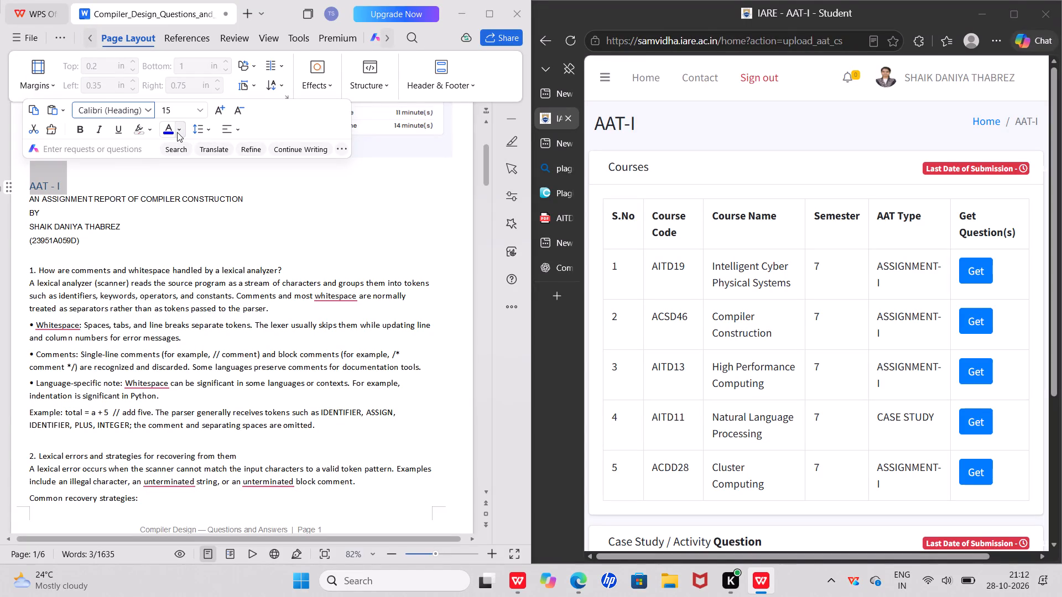
pyautogui.click(179, 129)
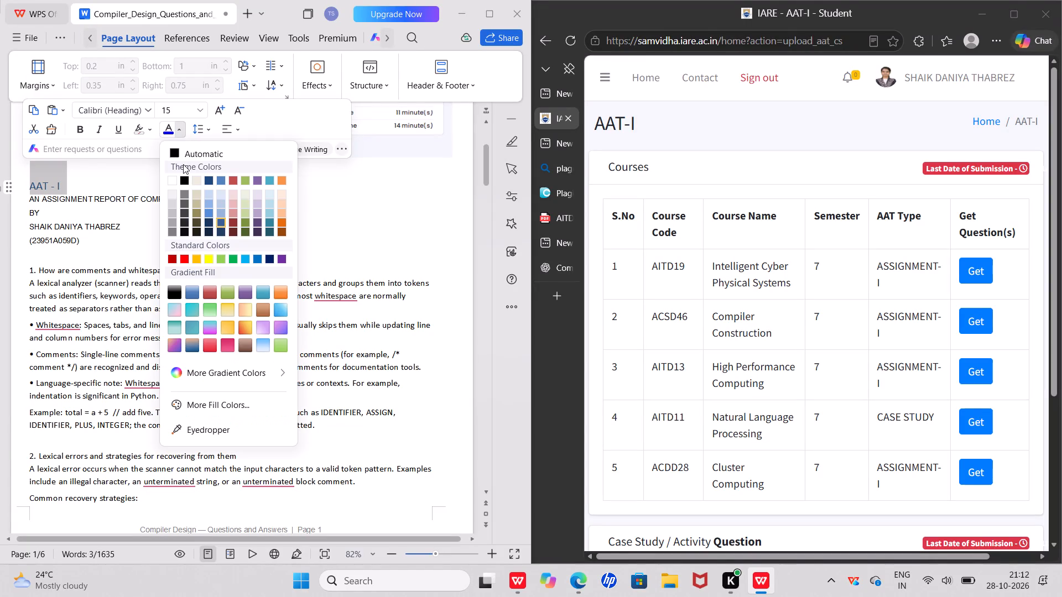
pyautogui.click(175, 151)
pyautogui.click(134, 188)
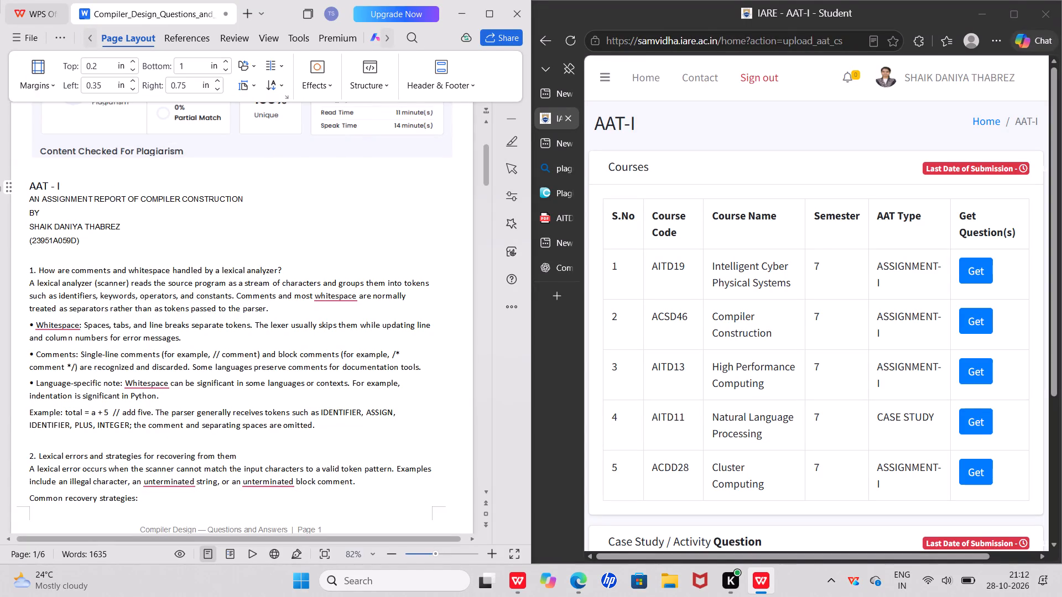
# Review the whole compiler report, from the plagiarism scan image on the first page to the last page's footer.
pyautogui.scroll(3, 178, 271)
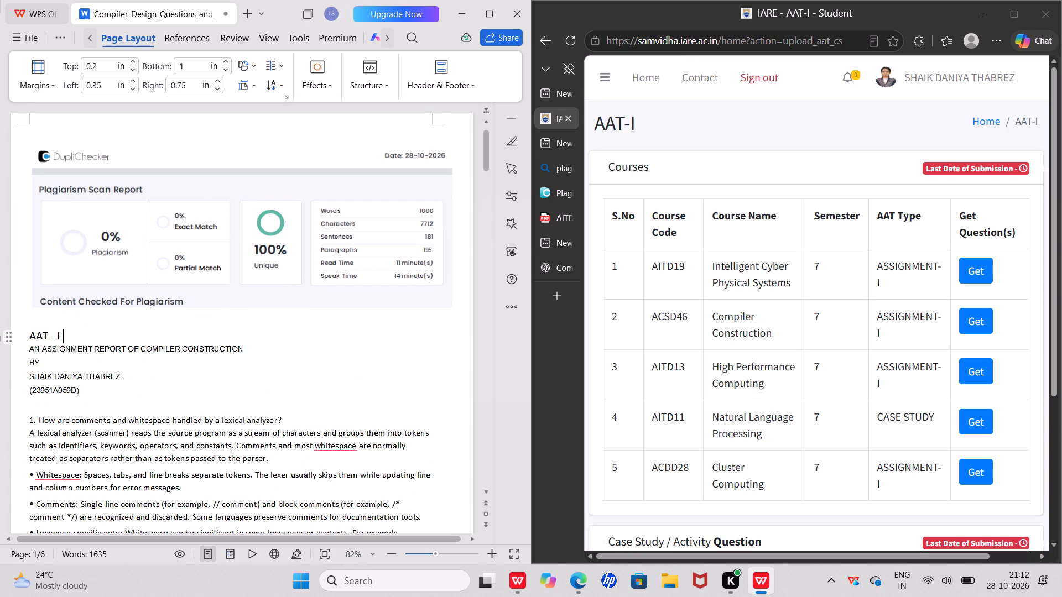
pyautogui.scroll(-10, 178, 271)
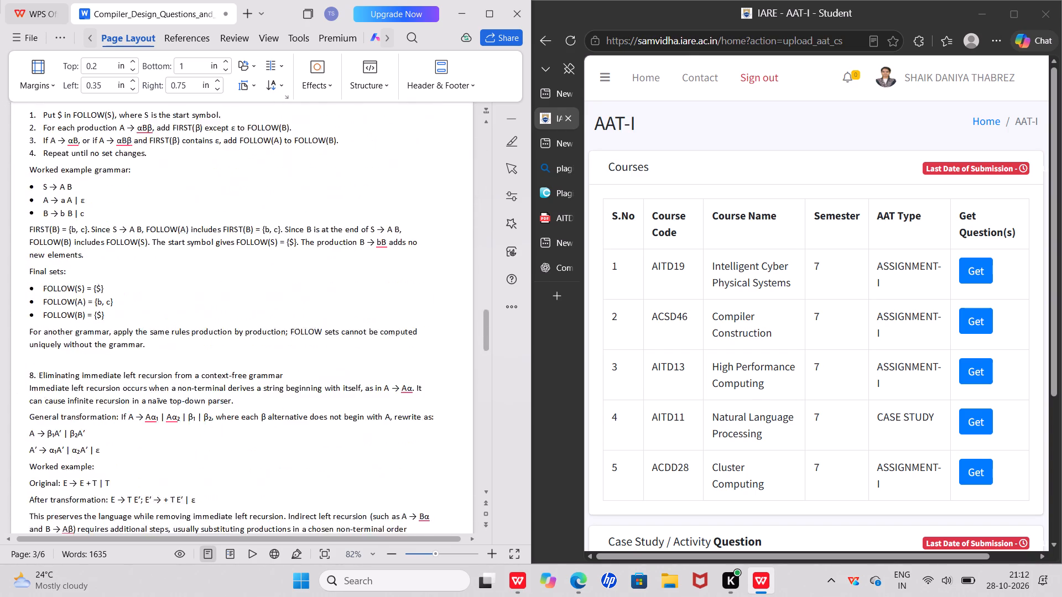
pyautogui.scroll(-7, 178, 271)
pyautogui.scroll(2, 178, 271)
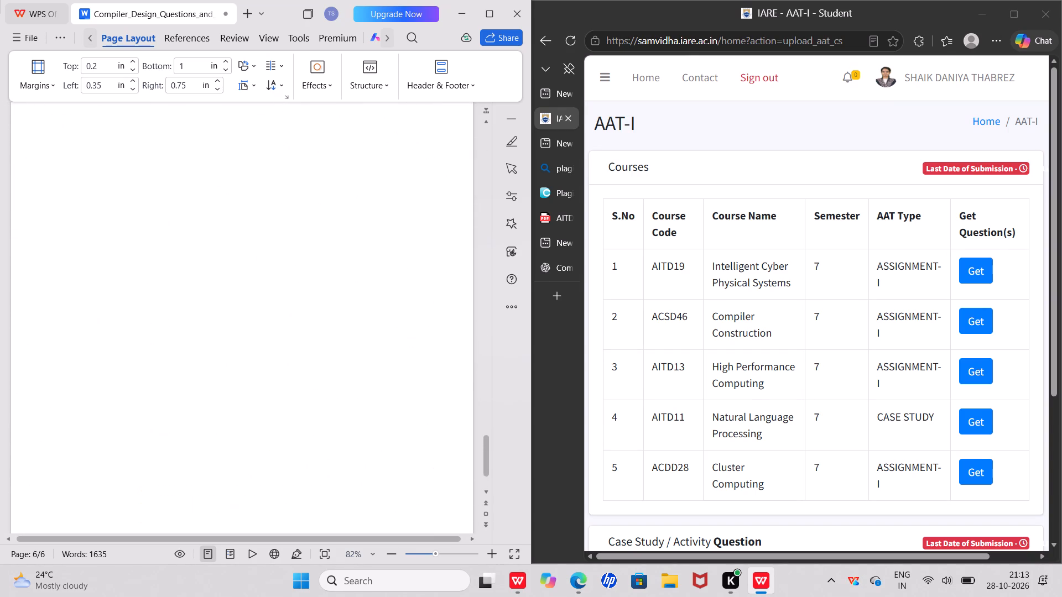
pyautogui.scroll(-6, 178, 271)
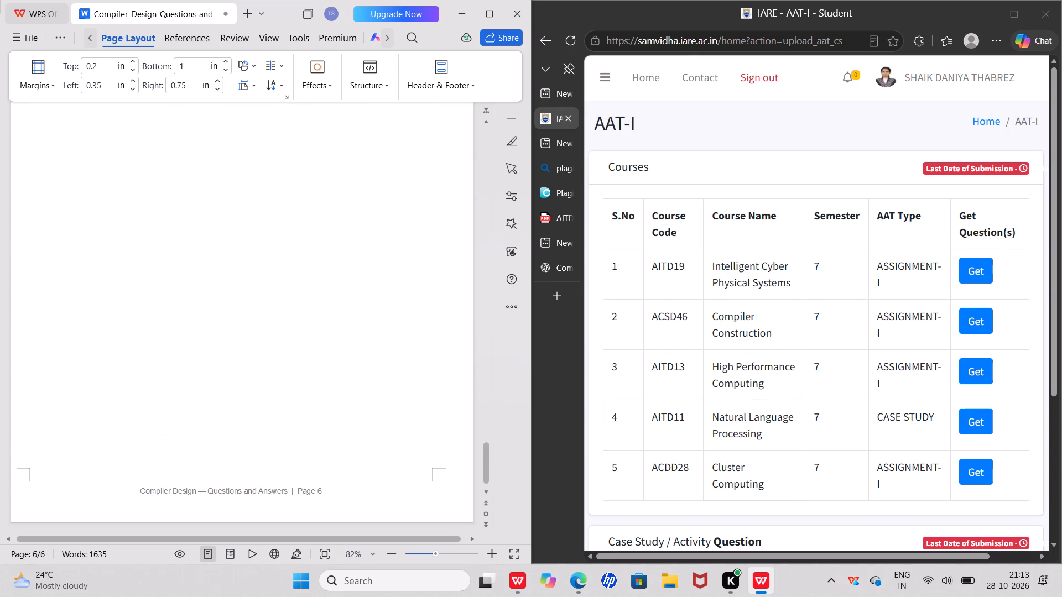
pyautogui.click(335, 488)
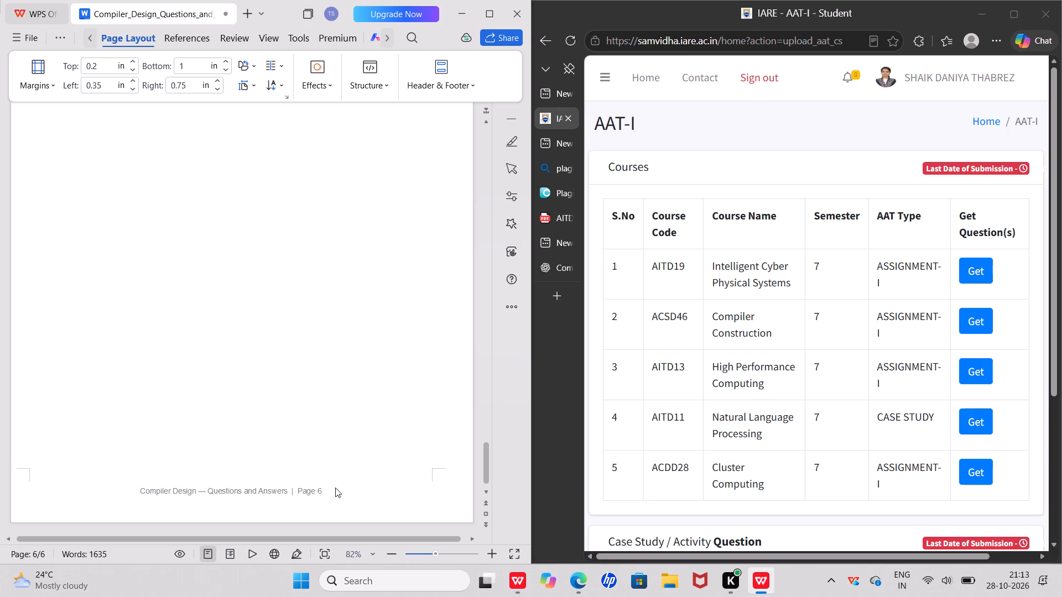
pyautogui.click(326, 493)
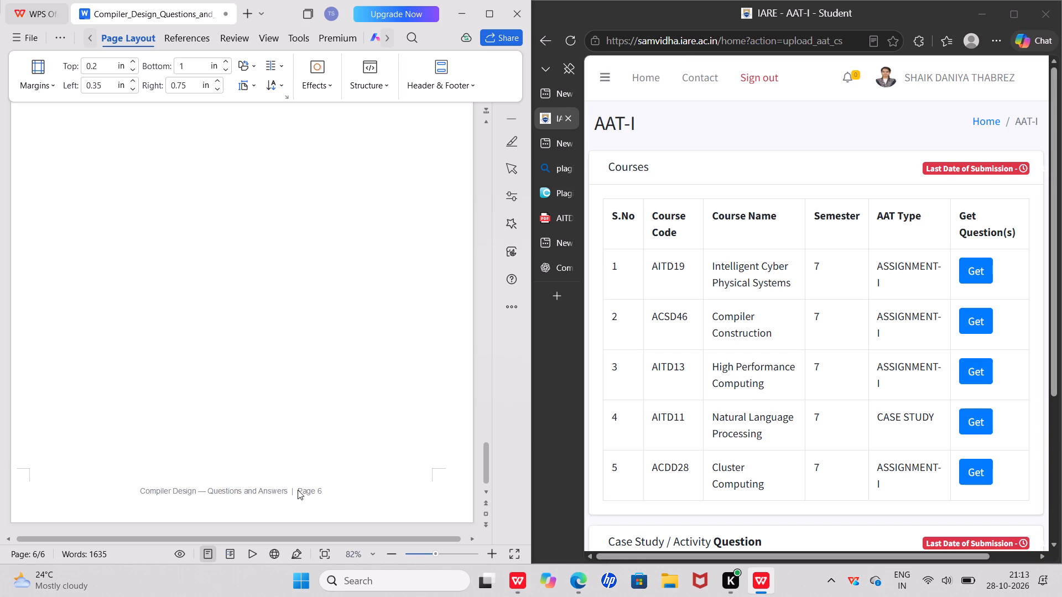
pyautogui.click(298, 490)
pyautogui.scroll(4, 226, 480)
pyautogui.scroll(-6, 226, 480)
pyautogui.moveTo(156, 494); pyautogui.dragTo(209, 499)
pyautogui.moveTo(209, 499); pyautogui.dragTo(186, 490)
pyautogui.click(186, 490)
pyautogui.scroll(5, 281, 490)
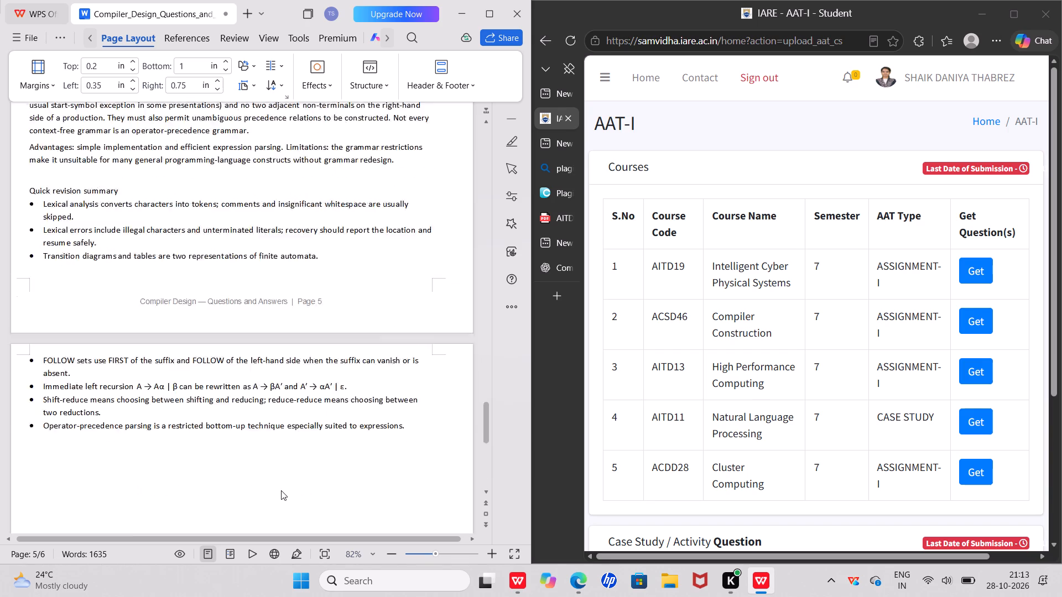
pyautogui.scroll(10, 281, 490)
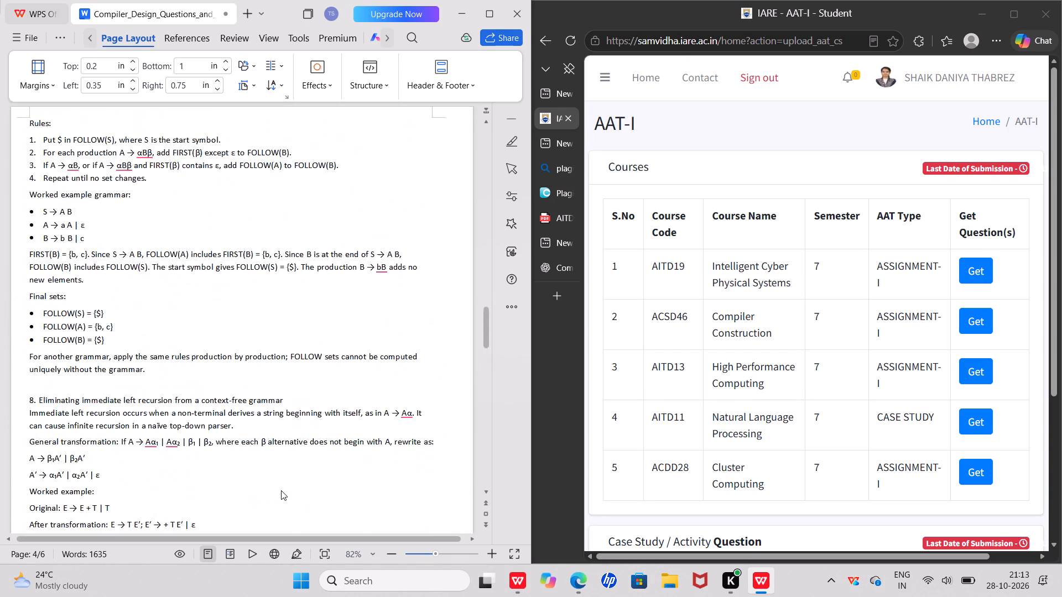
pyautogui.scroll(10, 281, 490)
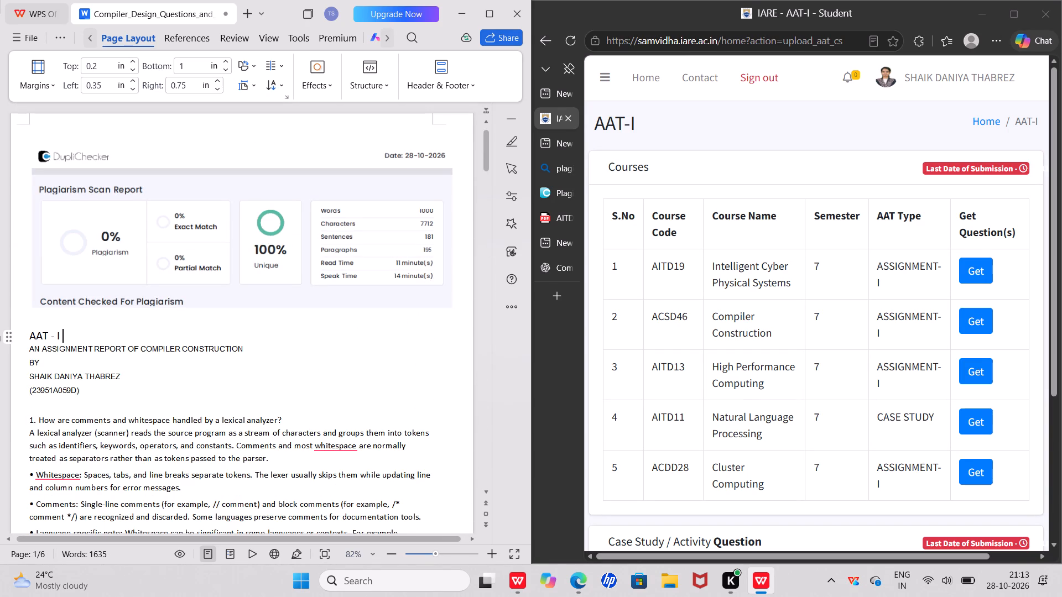
# Save a copy of the report in the Downloads folder in PDF format, named "59D - ACSD46".
pyautogui.click(16, 32)
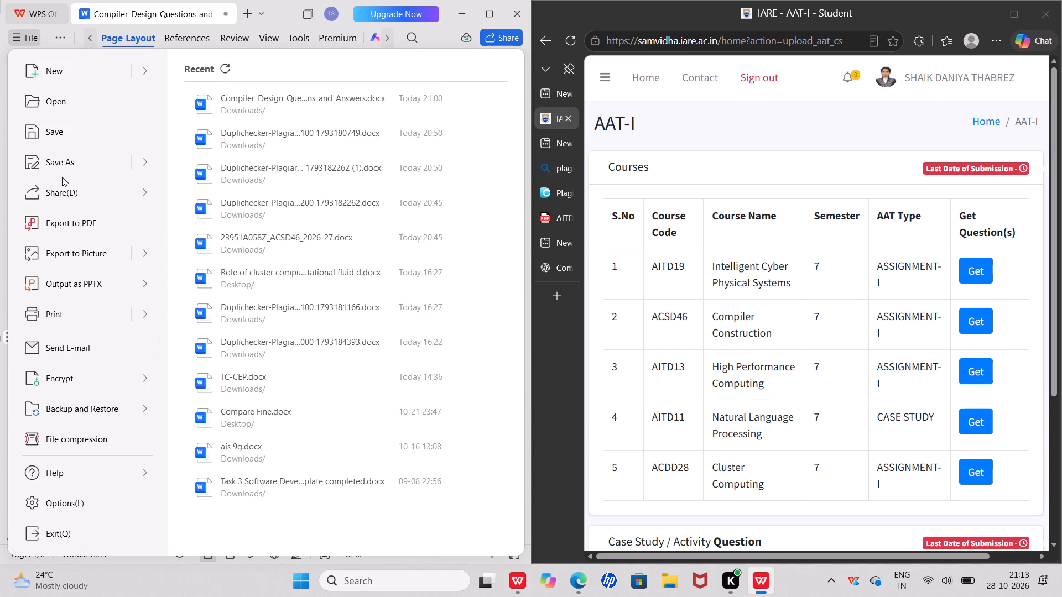
pyautogui.click(68, 166)
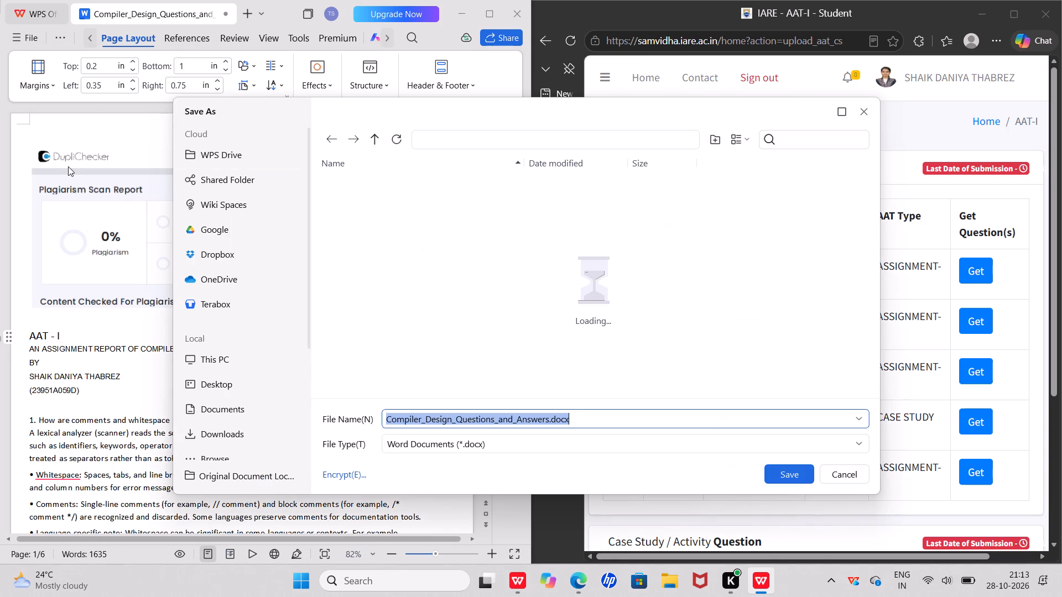
pyautogui.scroll(-7, 227, 434)
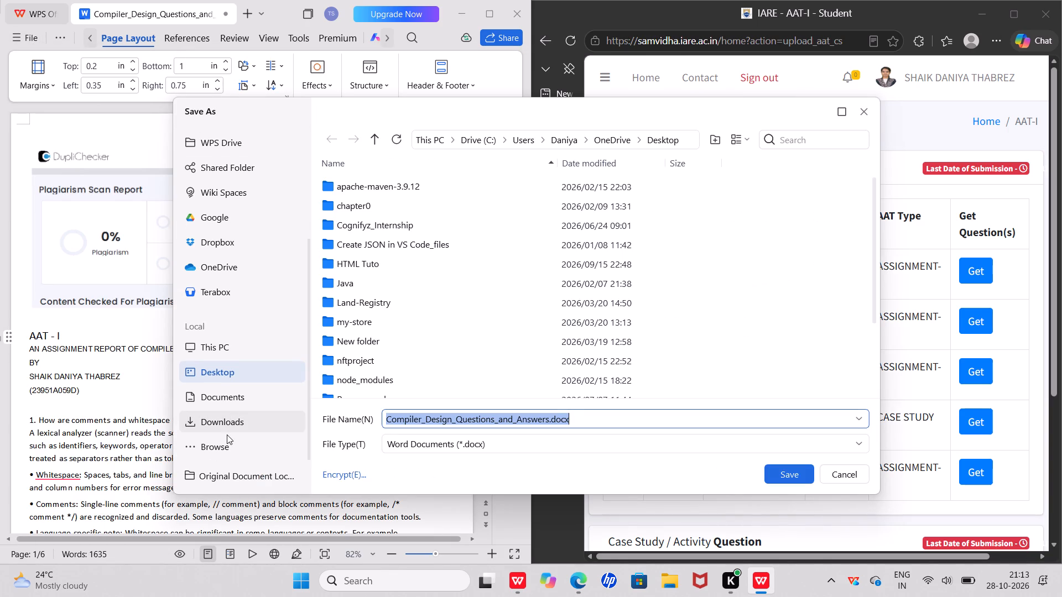
pyautogui.click(217, 444)
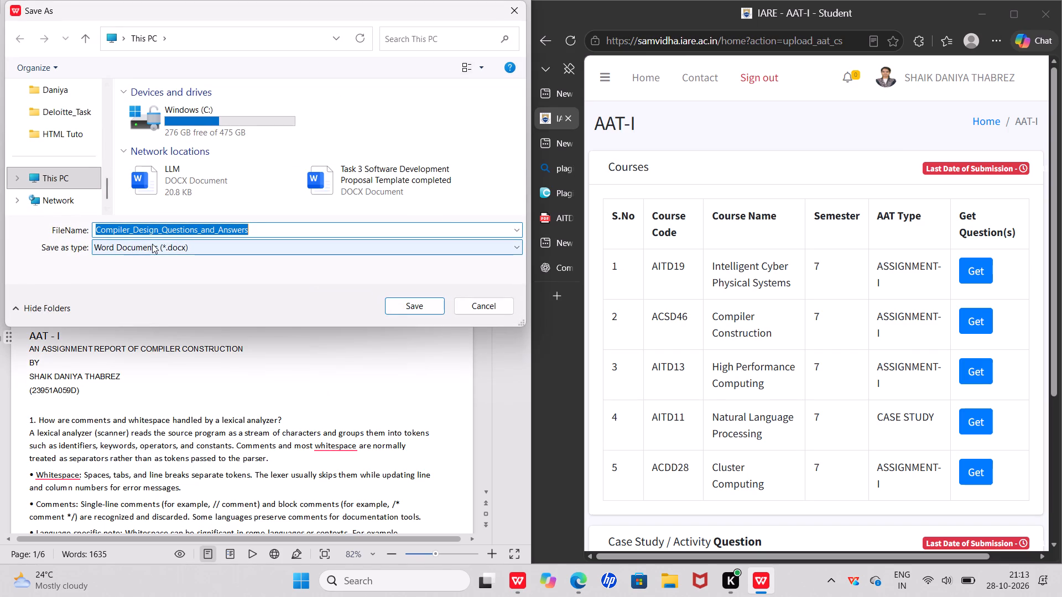
pyautogui.scroll(-3, 85, 165)
pyautogui.scroll(2, 85, 165)
pyautogui.scroll(-1, 85, 165)
pyautogui.scroll(2, 85, 165)
pyautogui.scroll(-1, 85, 165)
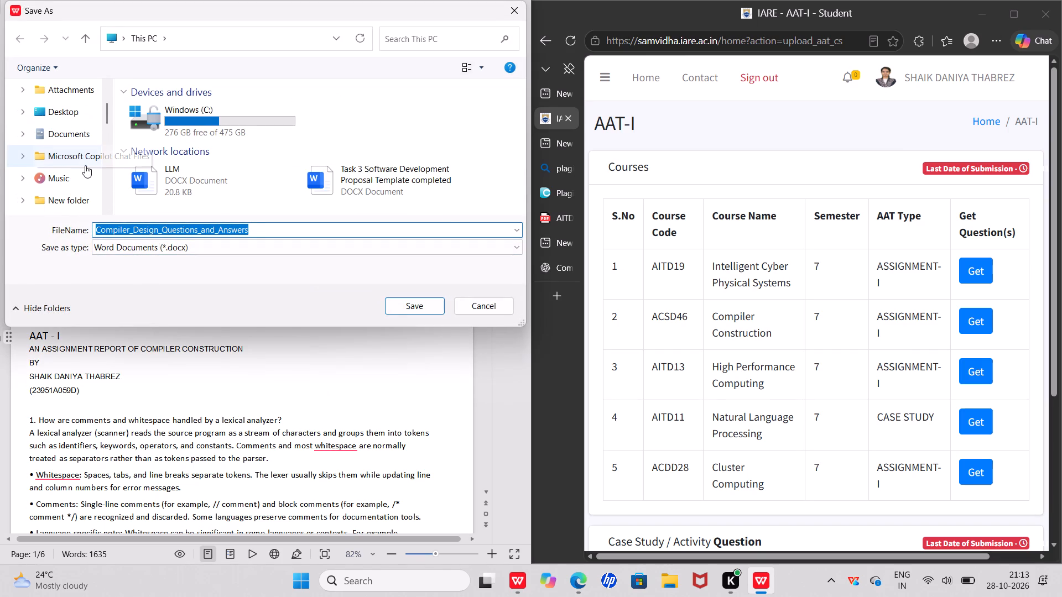
pyautogui.scroll(-1, 85, 165)
pyautogui.click(64, 172)
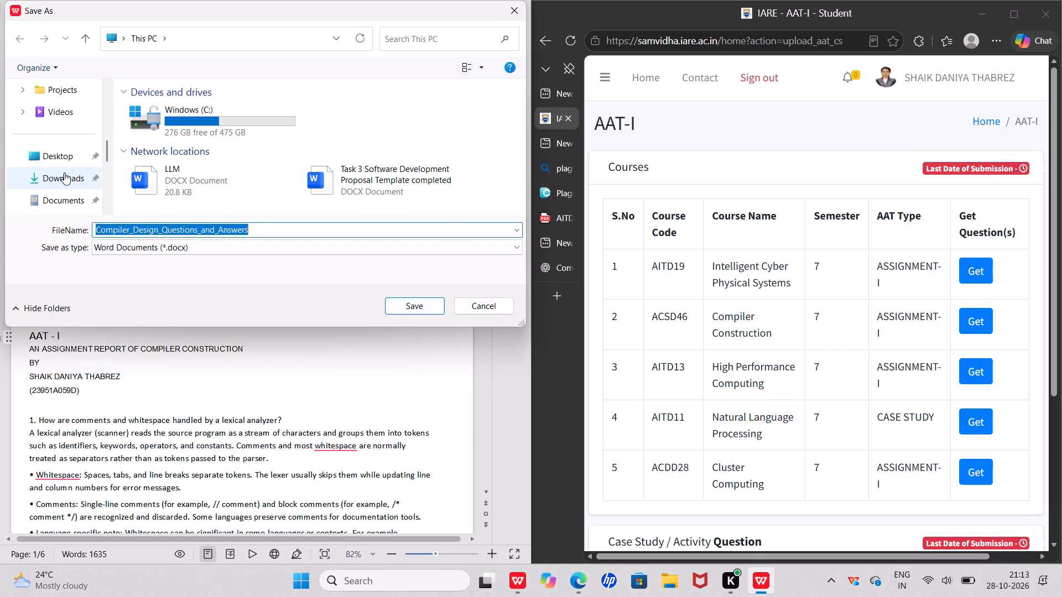
pyautogui.moveTo(269, 227); pyautogui.dragTo(74, 223)
pyautogui.write('59D -')
pyautogui.press('space')
pyautogui.write('ACS')
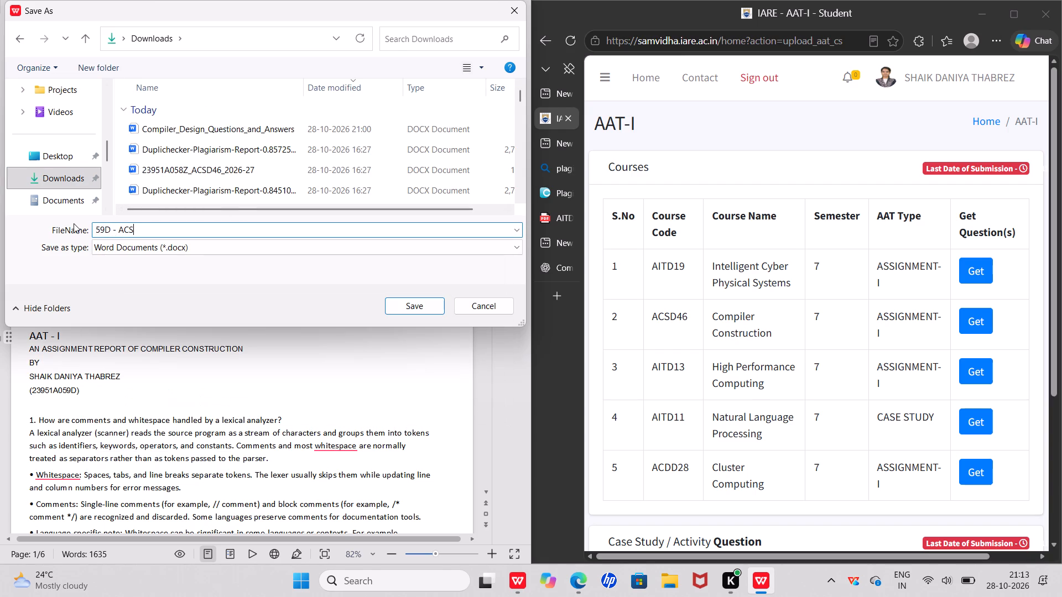
pyautogui.write('D46')
pyautogui.click(126, 245)
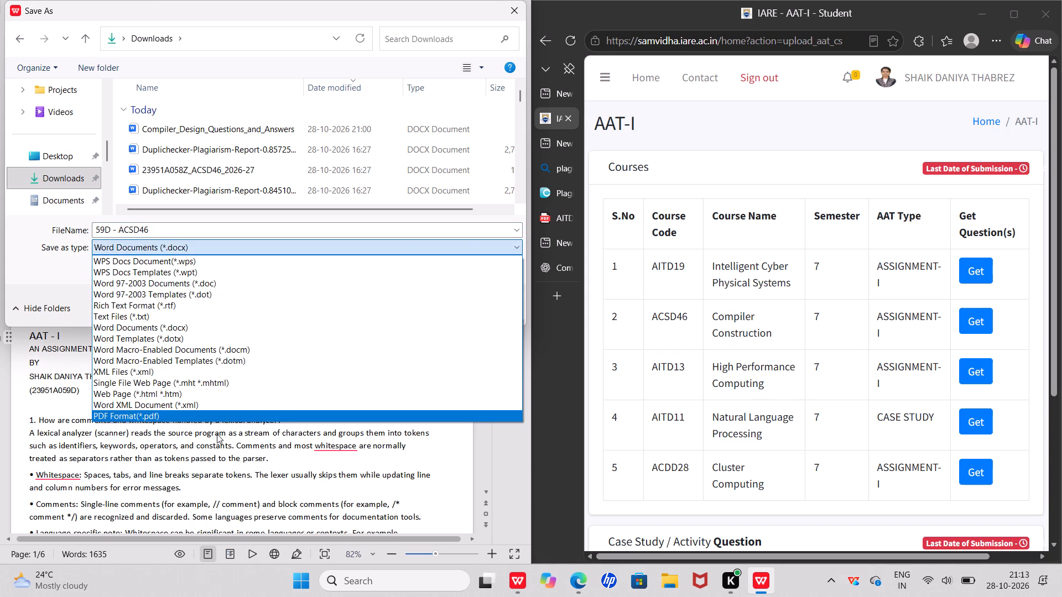
pyautogui.click(217, 415)
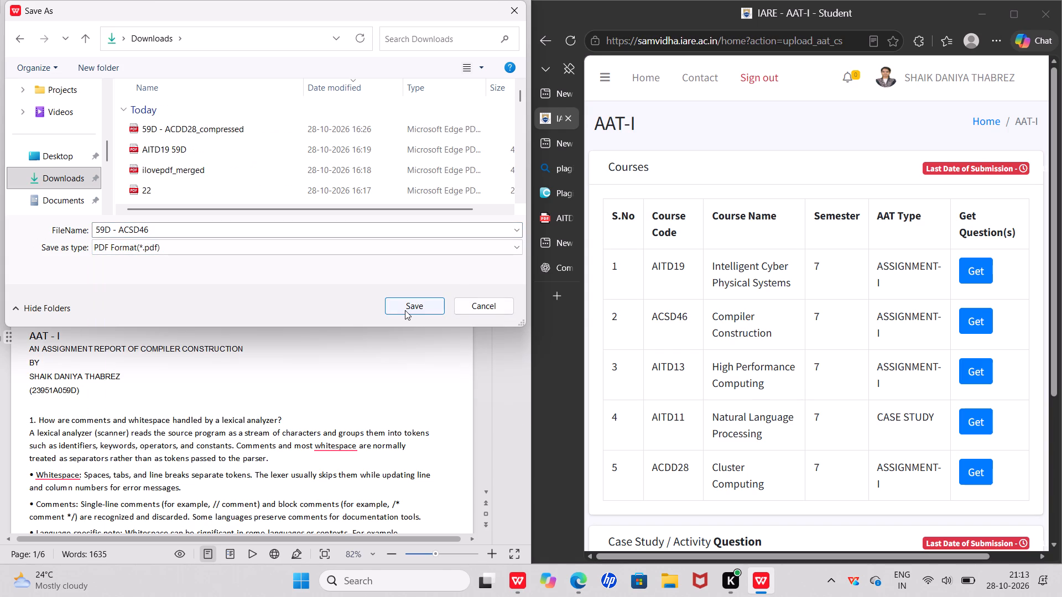
pyautogui.click(404, 310)
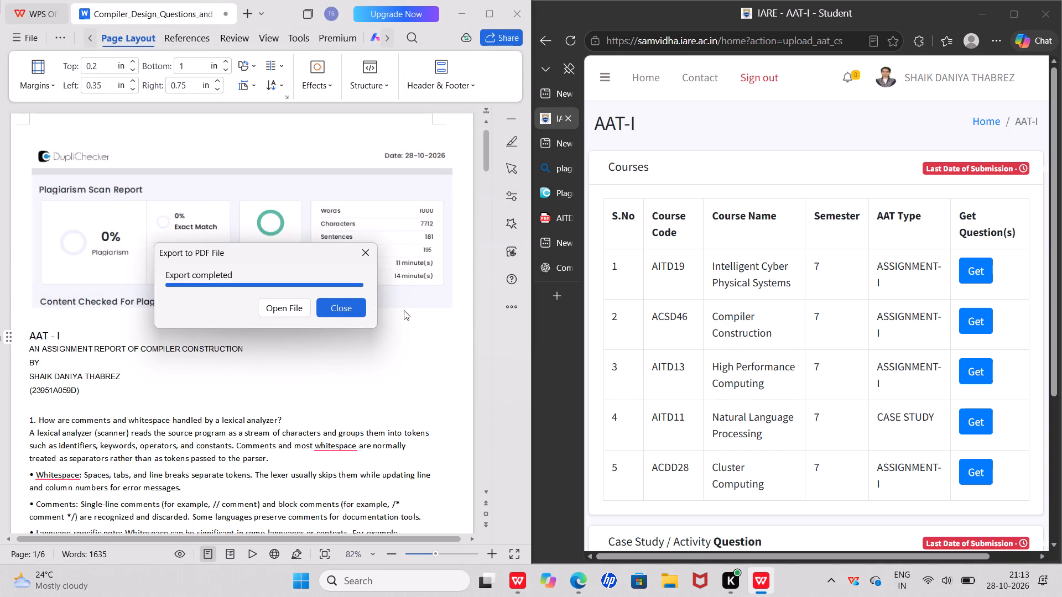
pyautogui.click(367, 250)
# In the Edge student portal, get the AAT-I question for High Performance Computing (AITD13).
pyautogui.scroll(-11, 441, 401)
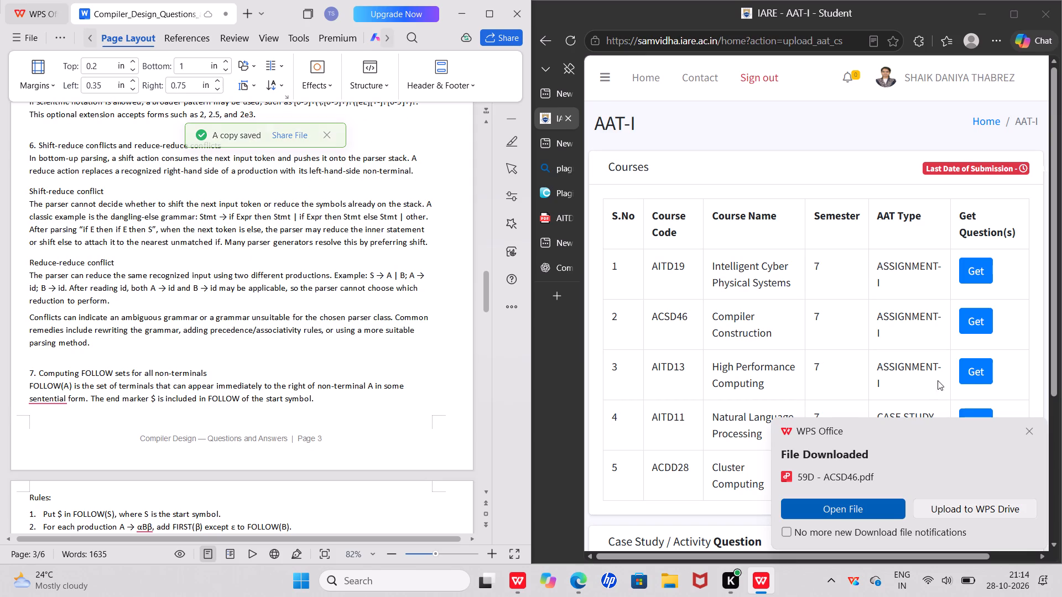
pyautogui.click(972, 370)
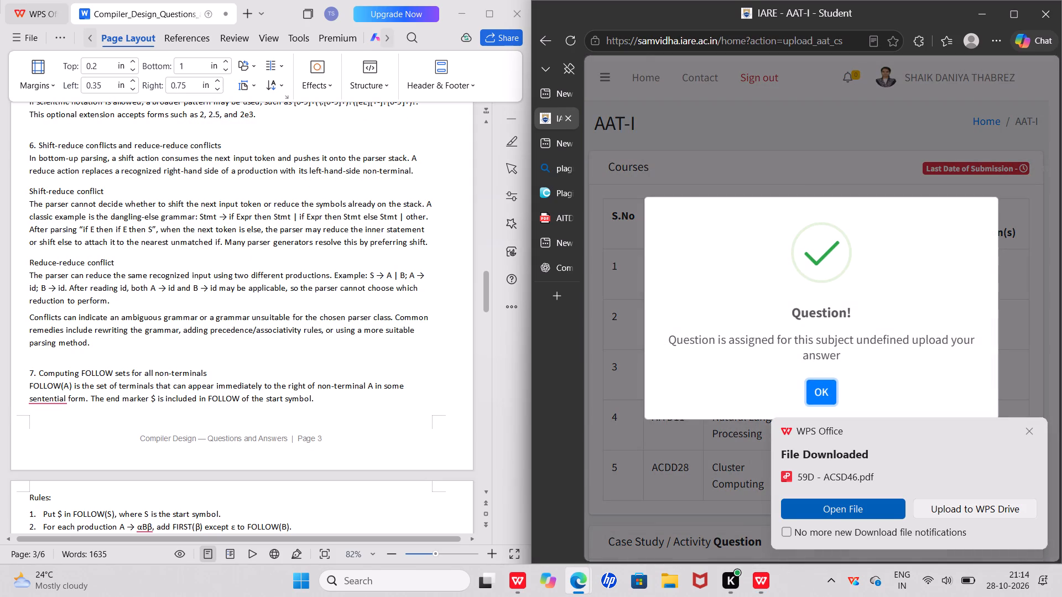
pyautogui.click(834, 386)
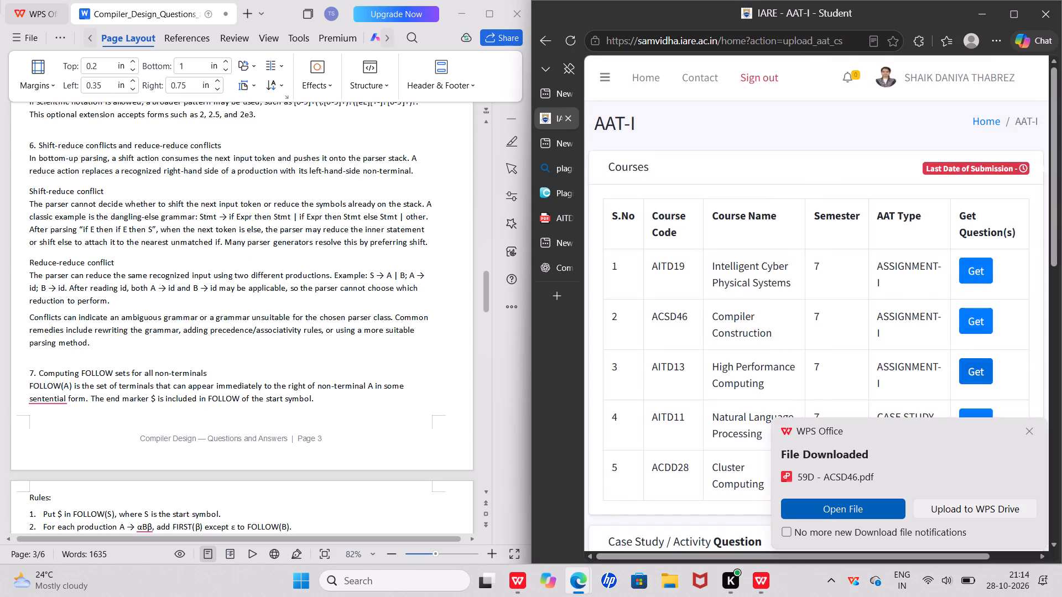
# Back in the WPS document, replace "COMPILER CONSTRUCTION" in the assignment report line with "HIGH PERFORMANCE COMPUTING".
pyautogui.scroll(5, 185, 354)
pyautogui.scroll(5, 53, 334)
pyautogui.scroll(13, 6, 275)
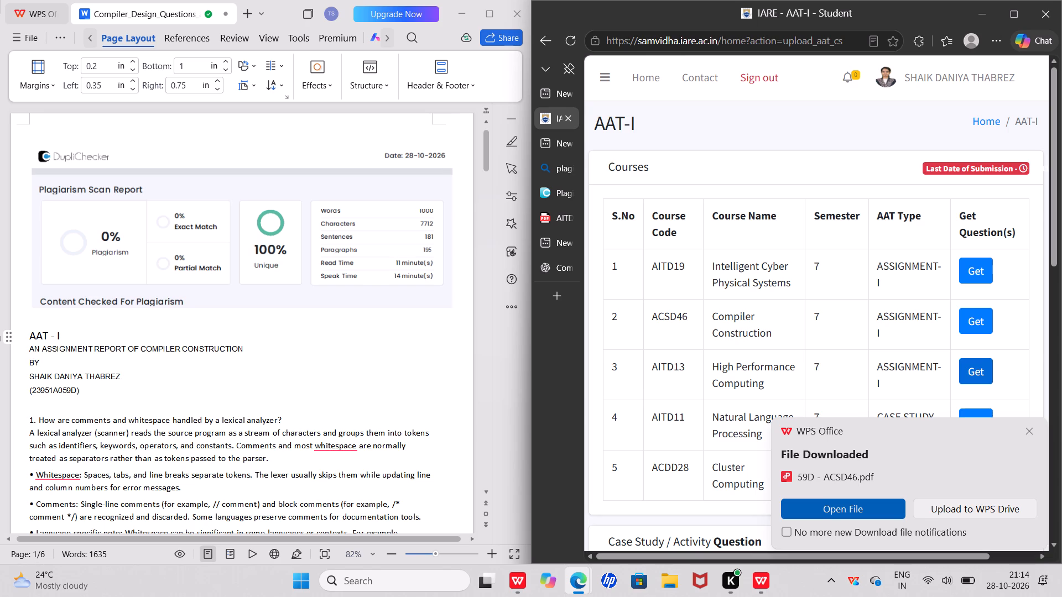
pyautogui.click(253, 347)
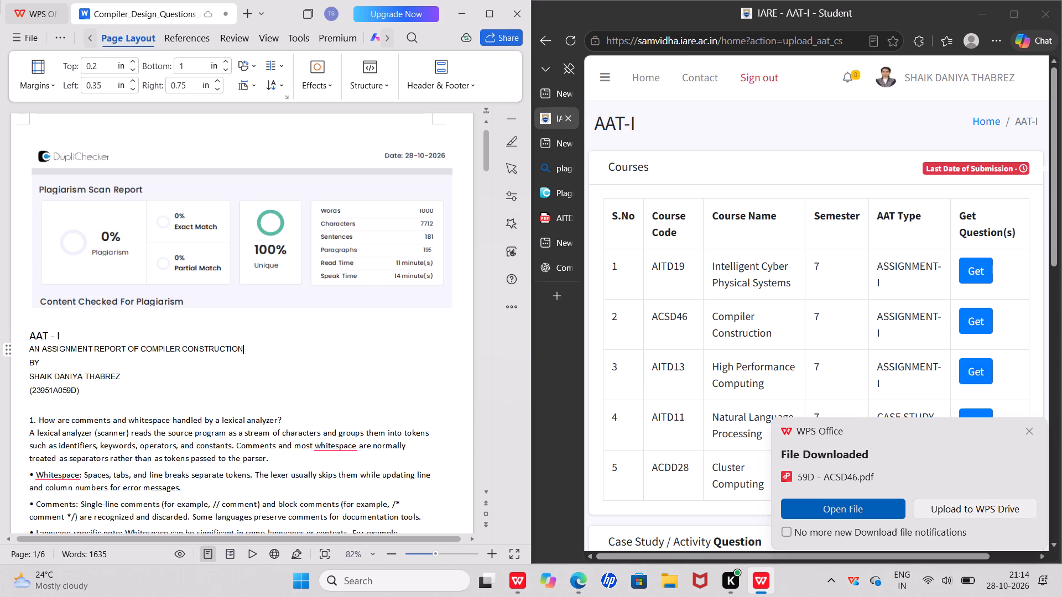
pyautogui.press('BackSpace')
pyautogui.press('BackSpace')
pyautogui.press('BackSpace')
pyautogui.press('BackSpace')
pyautogui.press('BackSpace')
pyautogui.press('BackSpace')
pyautogui.press('BackSpace')
pyautogui.press('BackSpace')
pyautogui.press('BackSpace')
pyautogui.press('BackSpace')
pyautogui.press('BackSpace')
pyautogui.press('BackSpace')
pyautogui.press('BackSpace')
pyautogui.press('BackSpace')
pyautogui.press('BackSpace')
pyautogui.press('BackSpace')
pyautogui.press('BackSpace')
pyautogui.press('BackSpace')
pyautogui.press('BackSpace')
pyautogui.press('BackSpace')
pyautogui.press('BackSpace')
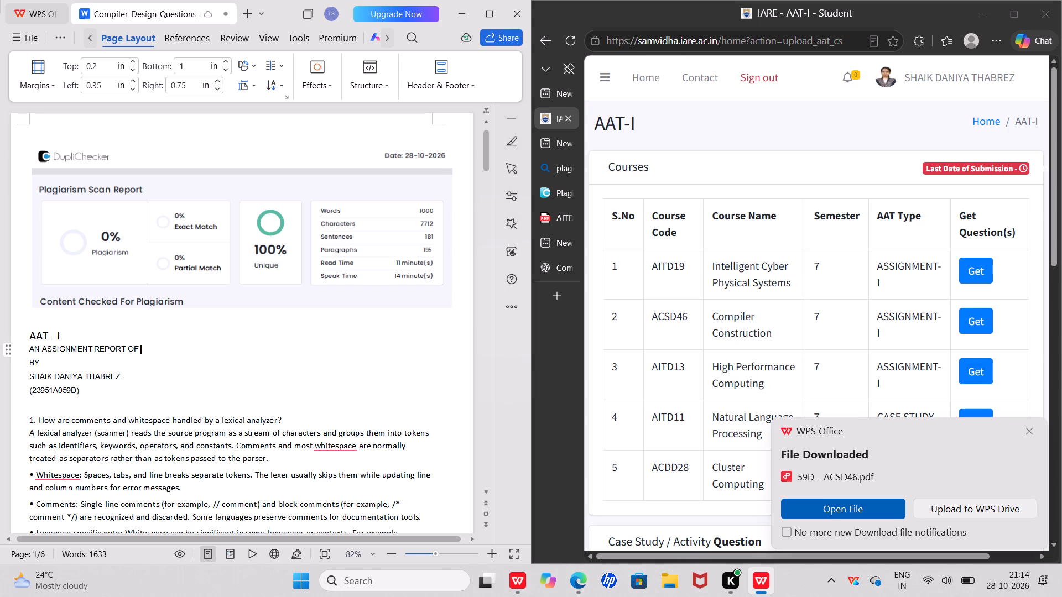
pyautogui.write('HIGH PERFI')
pyautogui.press('BackSpace')
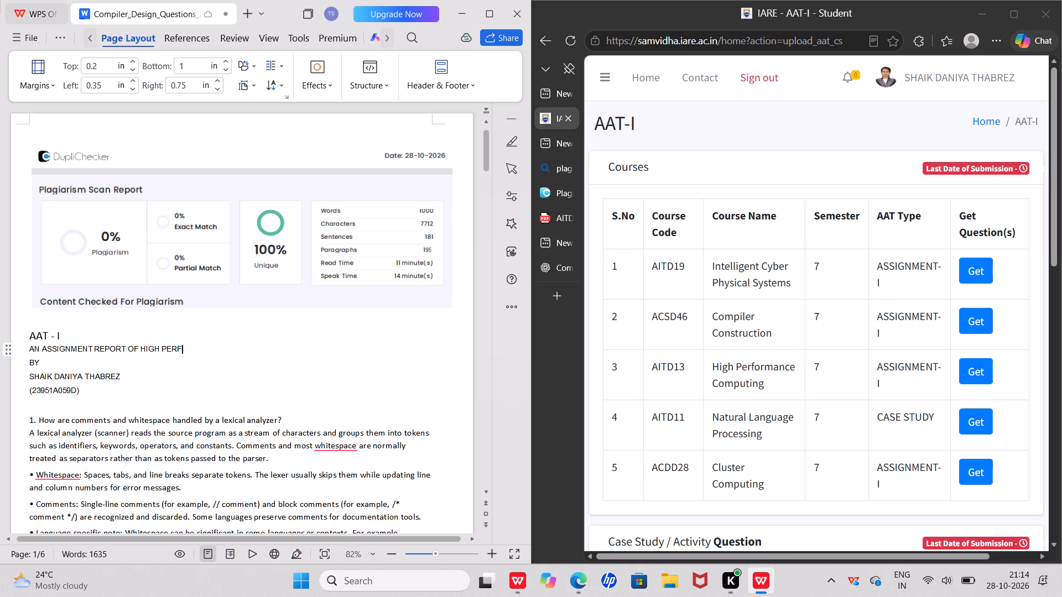
pyautogui.press('f')
pyautogui.press('BackSpace')
pyautogui.write('ORMANCE')
pyautogui.press('space')
pyautogui.write('COMPUTING')
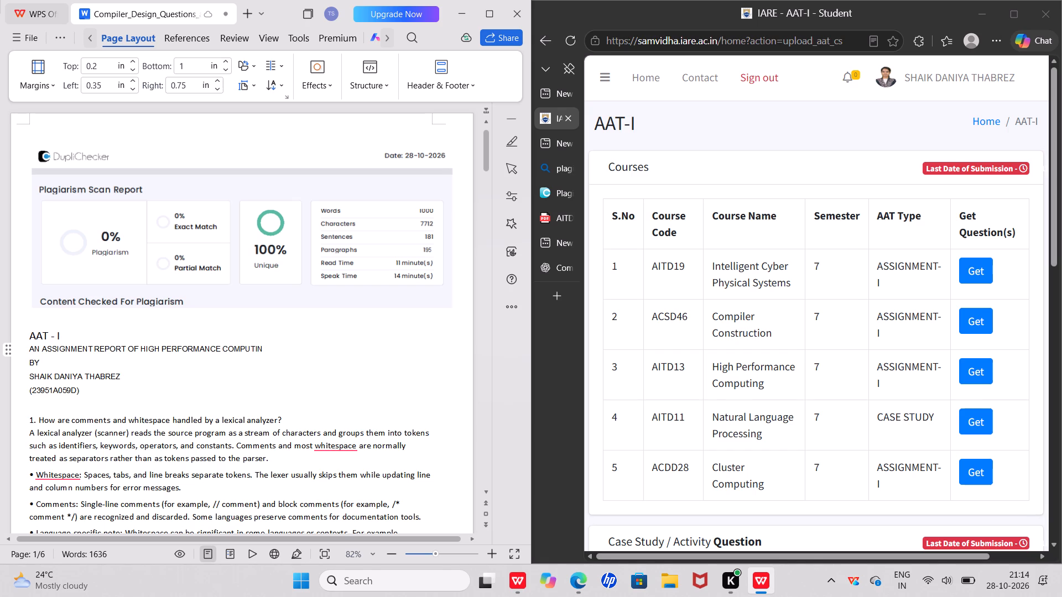
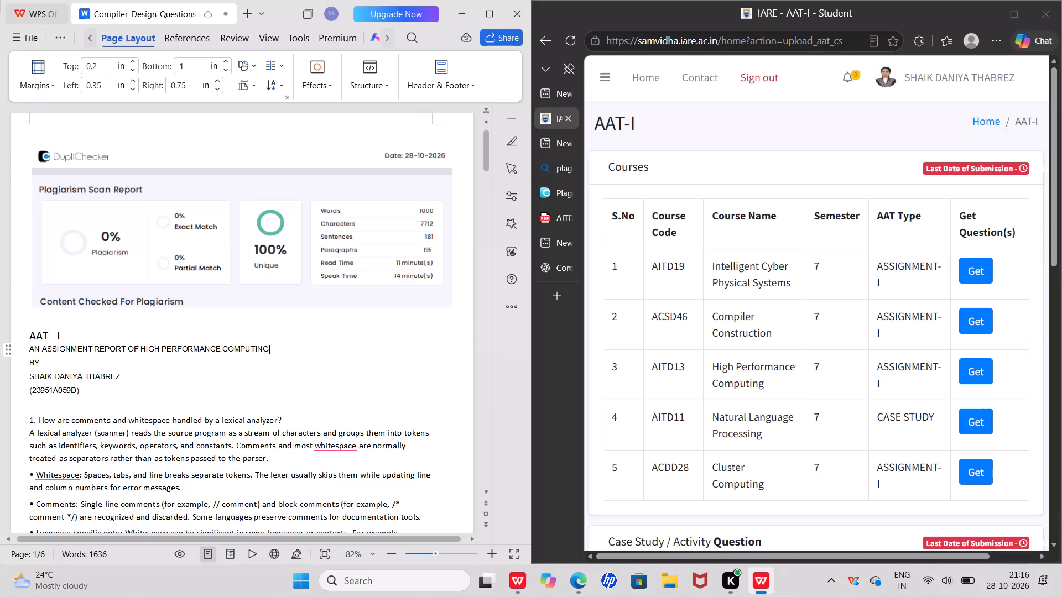
# Look over the report's opening pages, from the High Performance Computing title lines through the compiler questions still in the body.
pyautogui.scroll(-1, 113, 347)
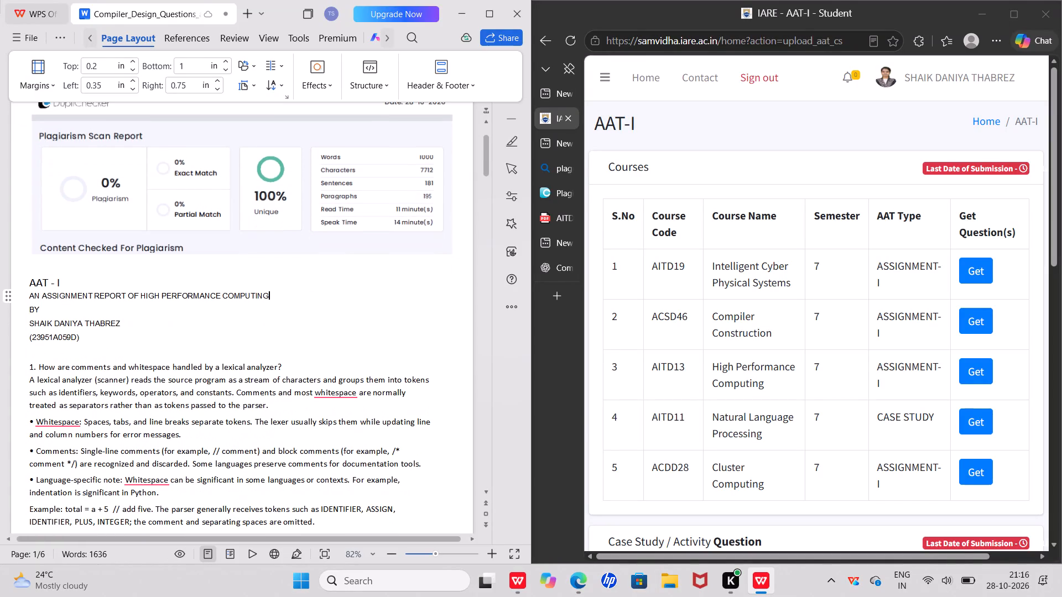
pyautogui.scroll(-2, 113, 347)
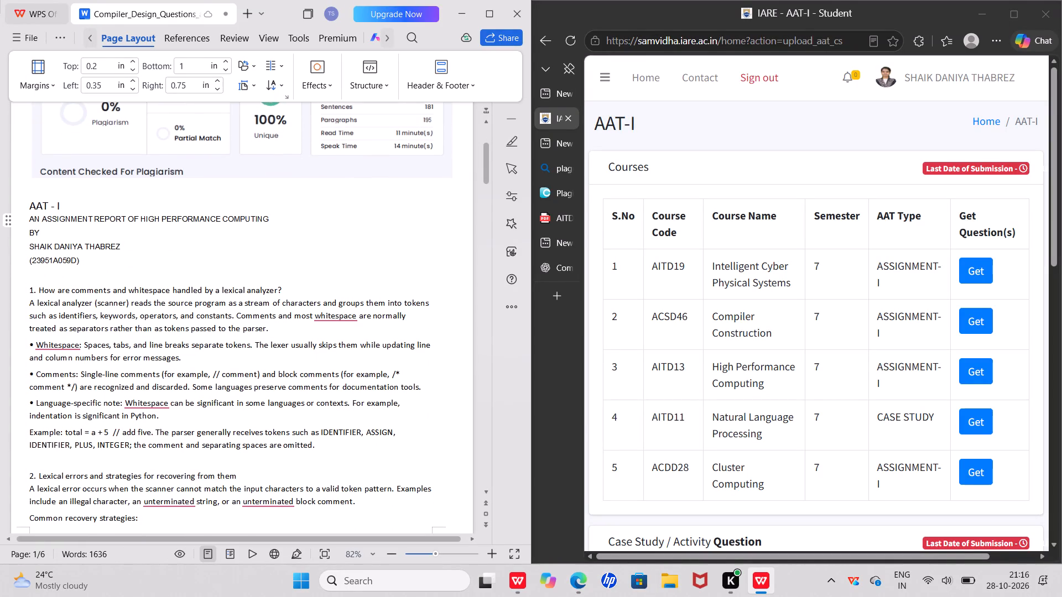
pyautogui.scroll(-2, 113, 347)
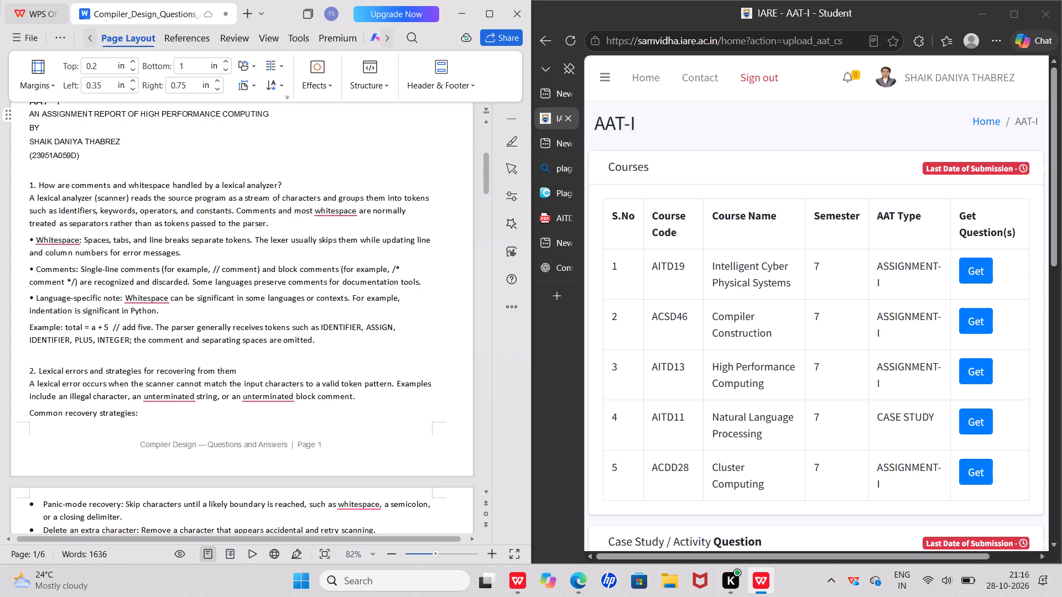
pyautogui.scroll(-1, 113, 347)
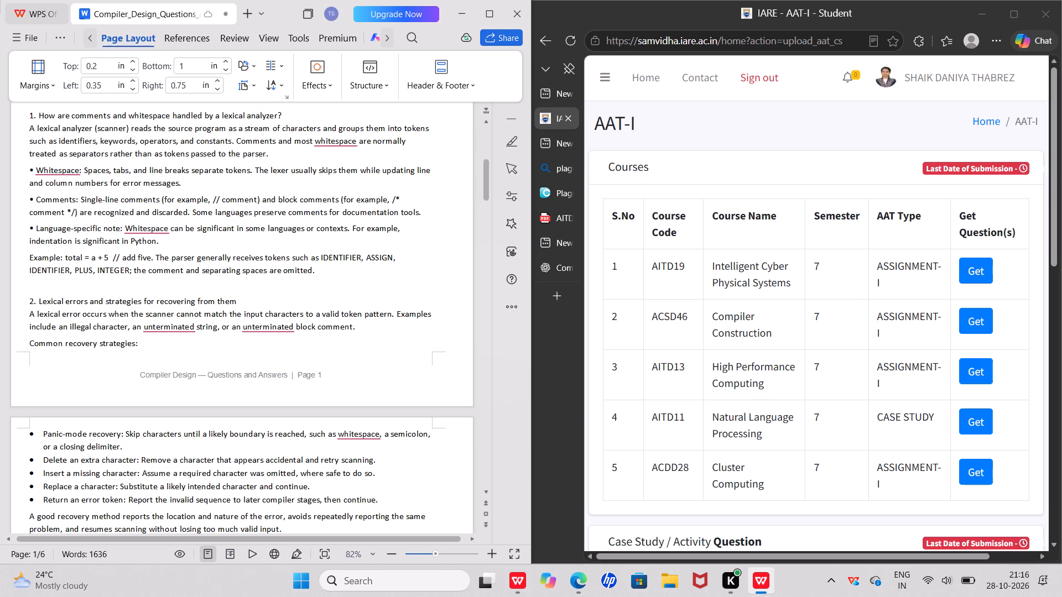
pyautogui.scroll(-2, 113, 347)
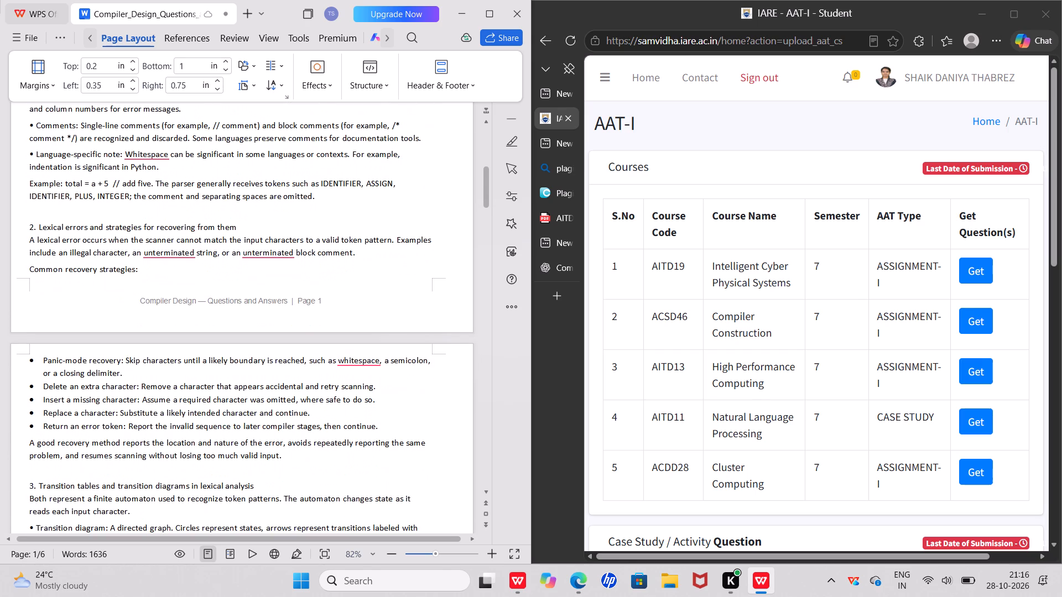
pyautogui.scroll(5, 96, 337)
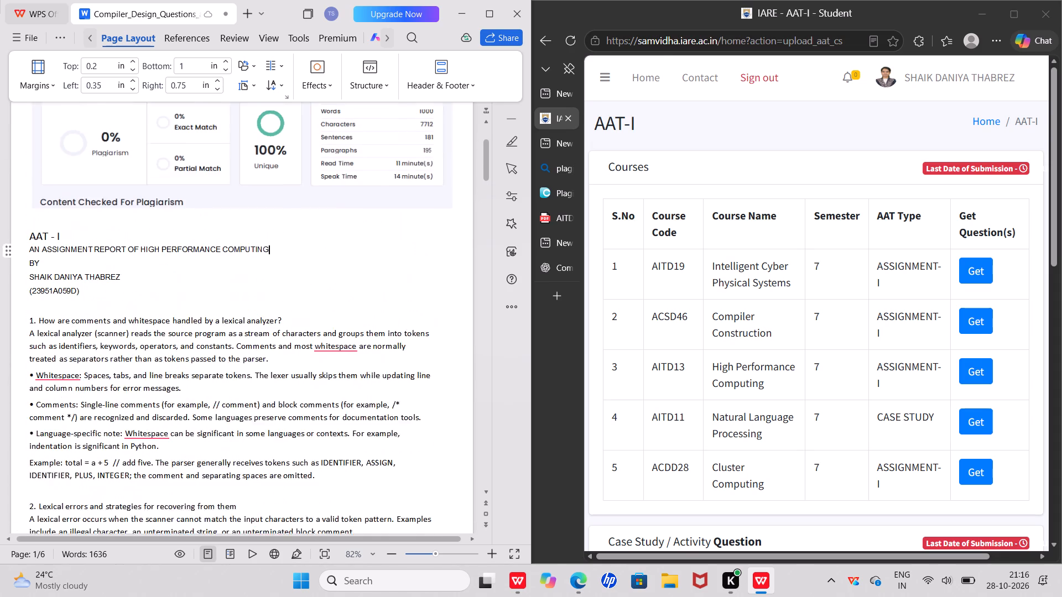
pyautogui.scroll(5, 96, 337)
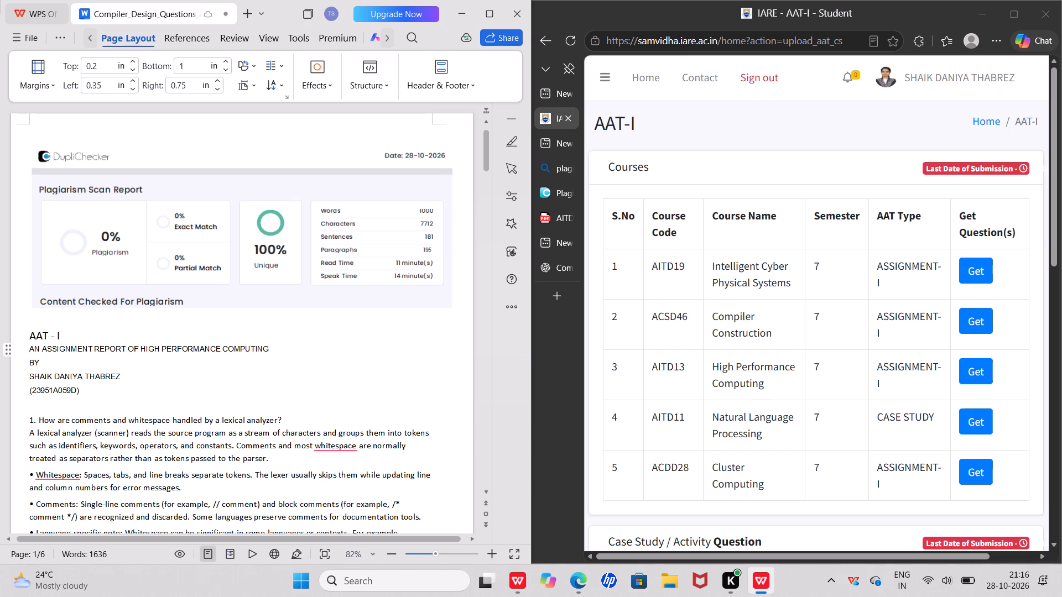
# In the Edge student portal, get the AAT-I questions for High Performance Computing (AITD13) and bring up the question list.
pyautogui.click(973, 367)
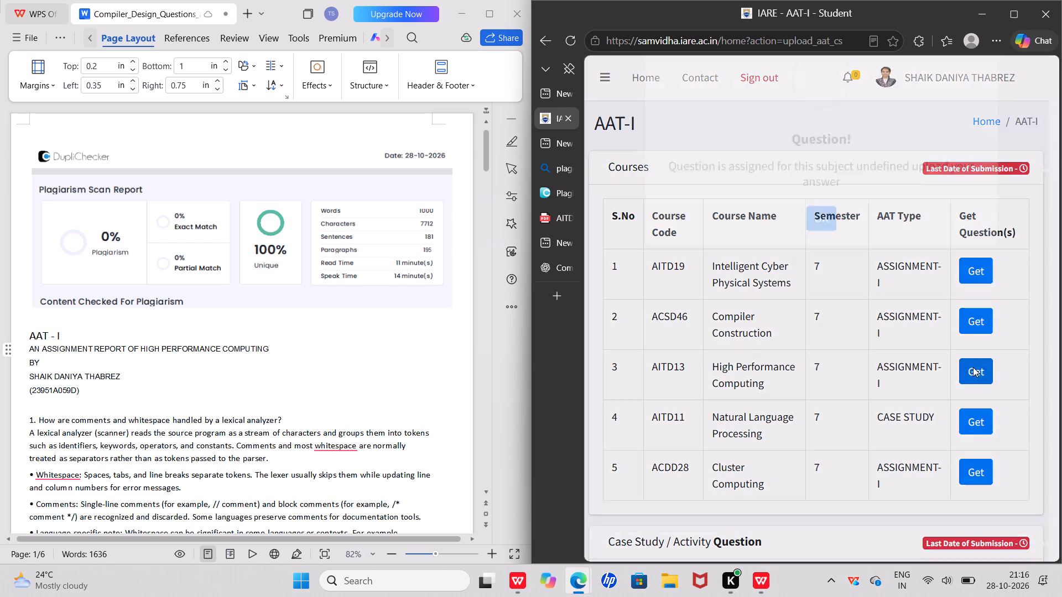
pyautogui.scroll(-1, 976, 329)
pyautogui.click(808, 399)
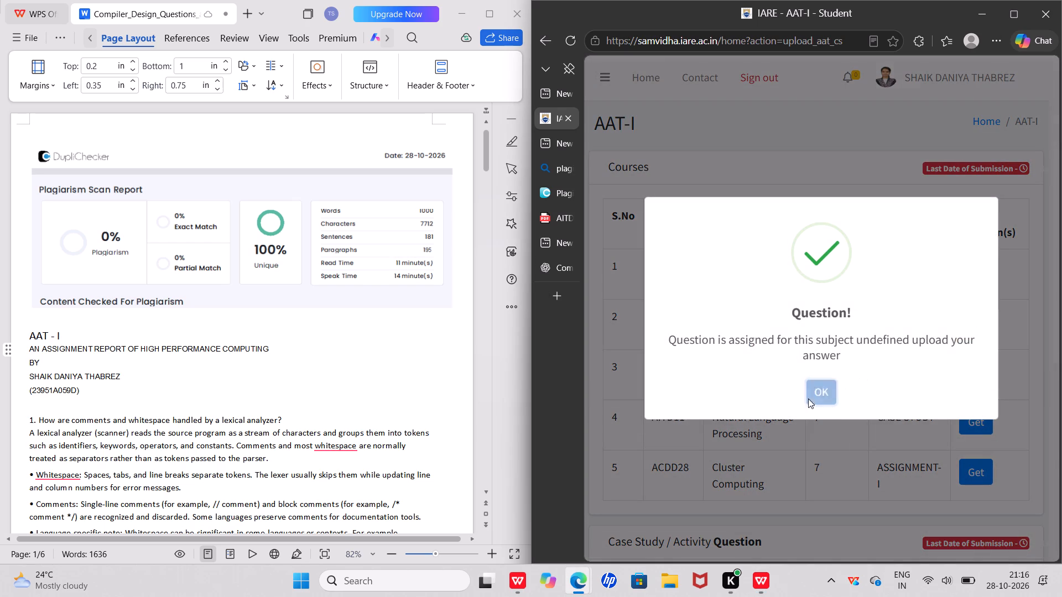
pyautogui.scroll(-5, 808, 399)
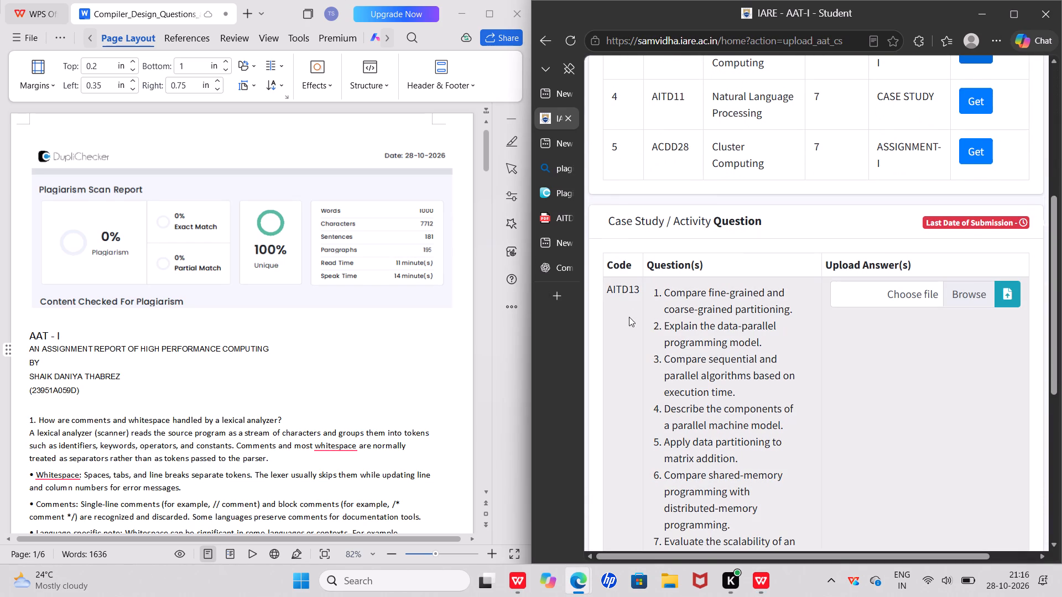
# Copy all ten AITD13 questions, from "Compare fine-grained and coarse-grained partitioning" to "Describe the purpose of the parallel for directive".
pyautogui.moveTo(653, 291); pyautogui.dragTo(736, 387)
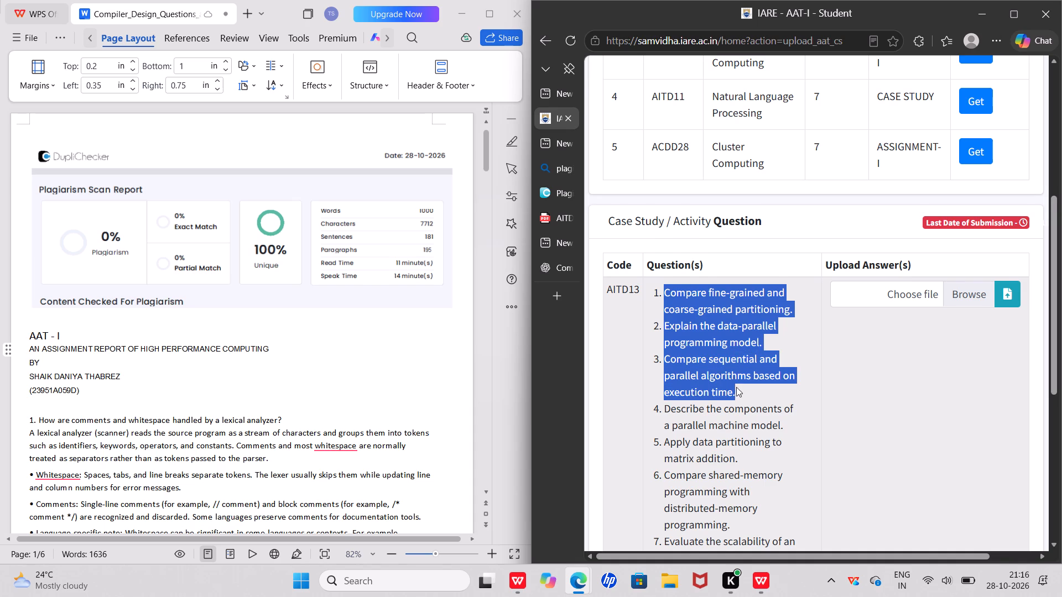
pyautogui.moveTo(736, 387); pyautogui.dragTo(738, 385)
pyautogui.press('Down')
pyautogui.press('Down')
pyautogui.press('Down')
pyautogui.press('Down')
pyautogui.press('Down')
pyautogui.press('Down')
pyautogui.press('Down')
pyautogui.press('Down')
pyautogui.press('Down')
pyautogui.press('Down')
pyautogui.press('Down')
pyautogui.press('Down')
pyautogui.press('Down')
pyautogui.press('Down')
pyautogui.press('Down')
pyautogui.press('Down')
pyautogui.press('Down')
pyautogui.press('Down')
pyautogui.press('Down')
pyautogui.press('Down')
pyautogui.press('Down')
pyautogui.press('Down')
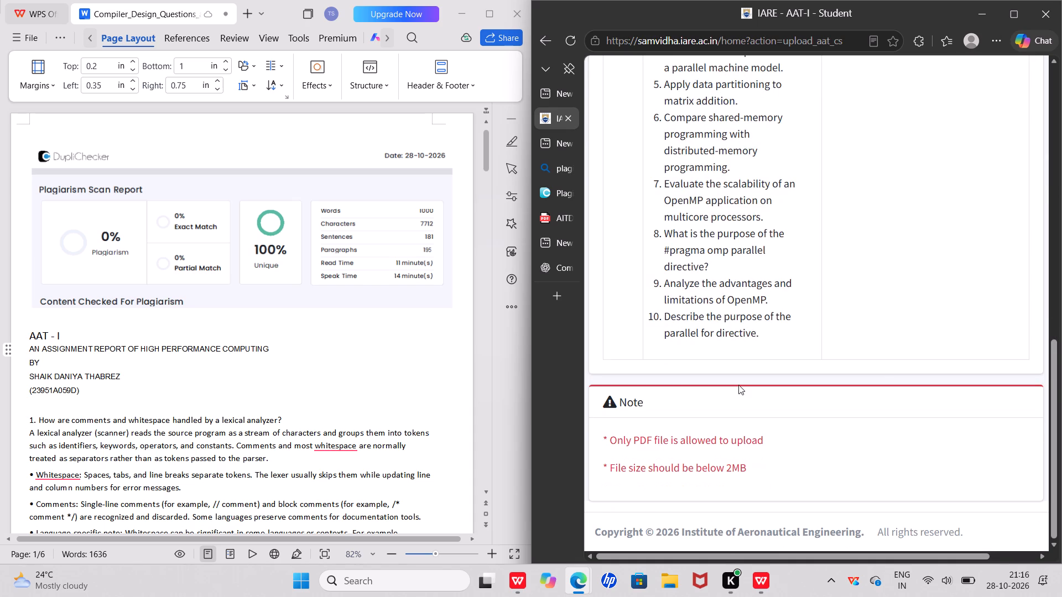
pyautogui.moveTo(738, 385); pyautogui.dragTo(770, 334)
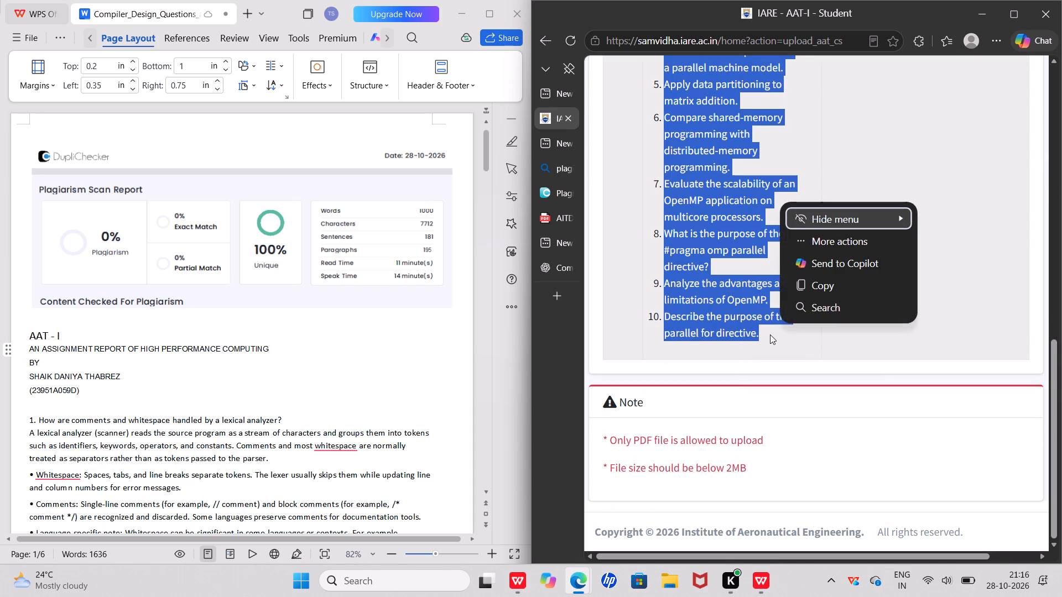
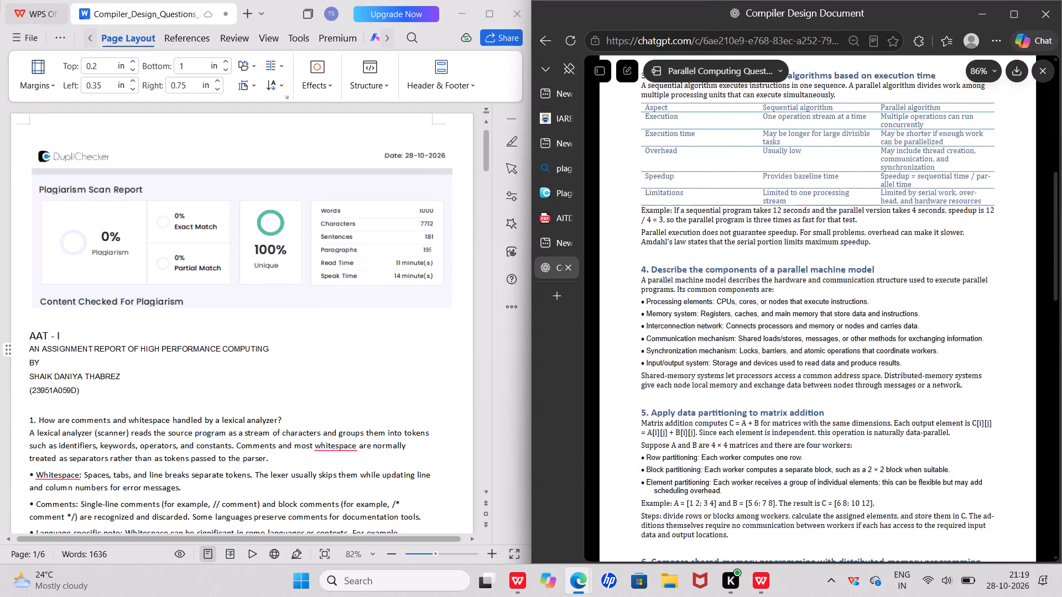
pyautogui.scroll(-6, 856, 390)
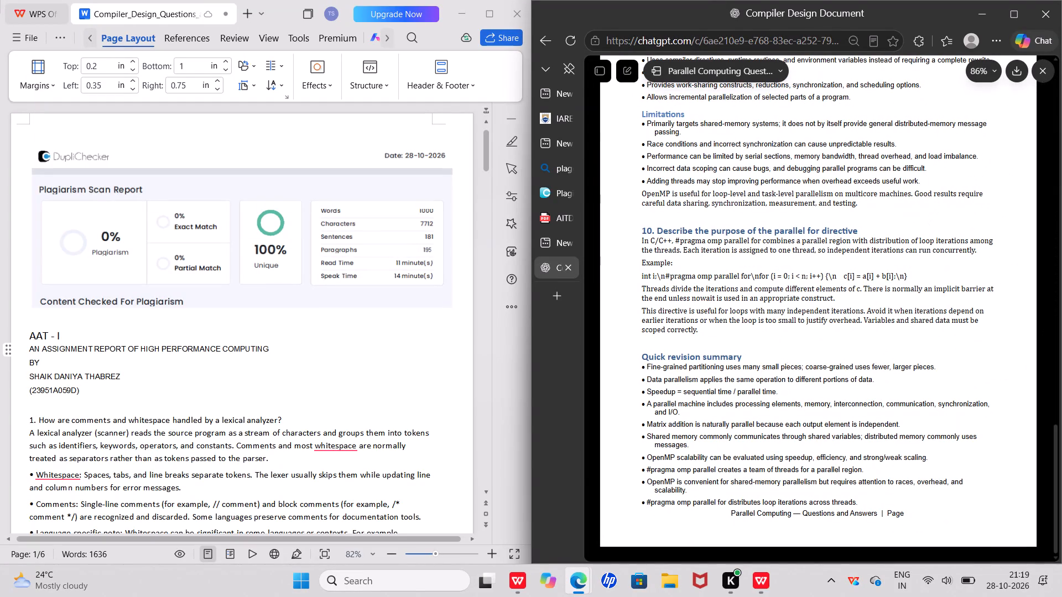
pyautogui.scroll(-2, 870, 246)
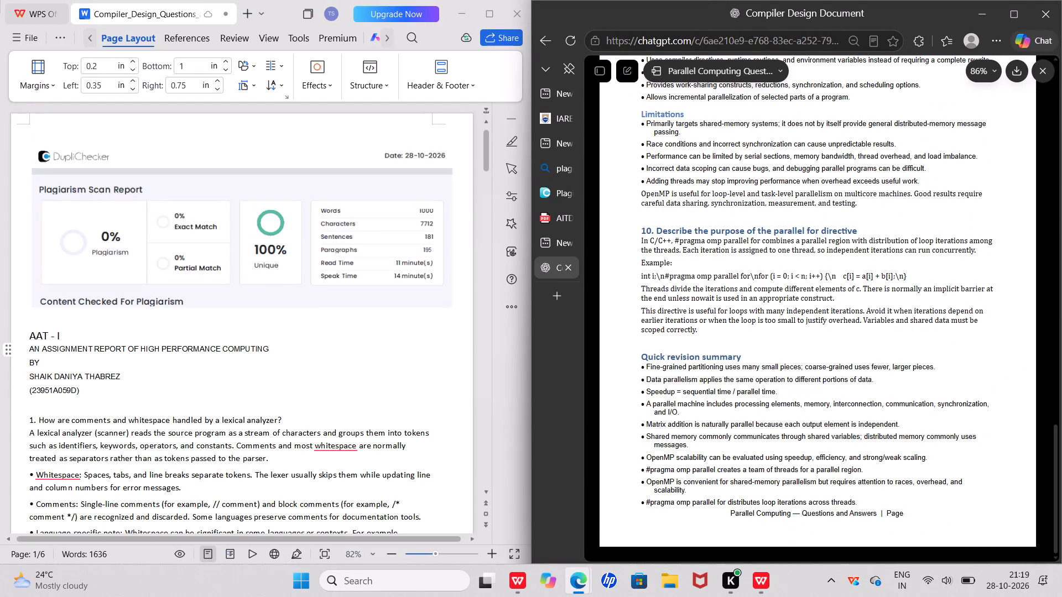
pyautogui.scroll(3, 870, 246)
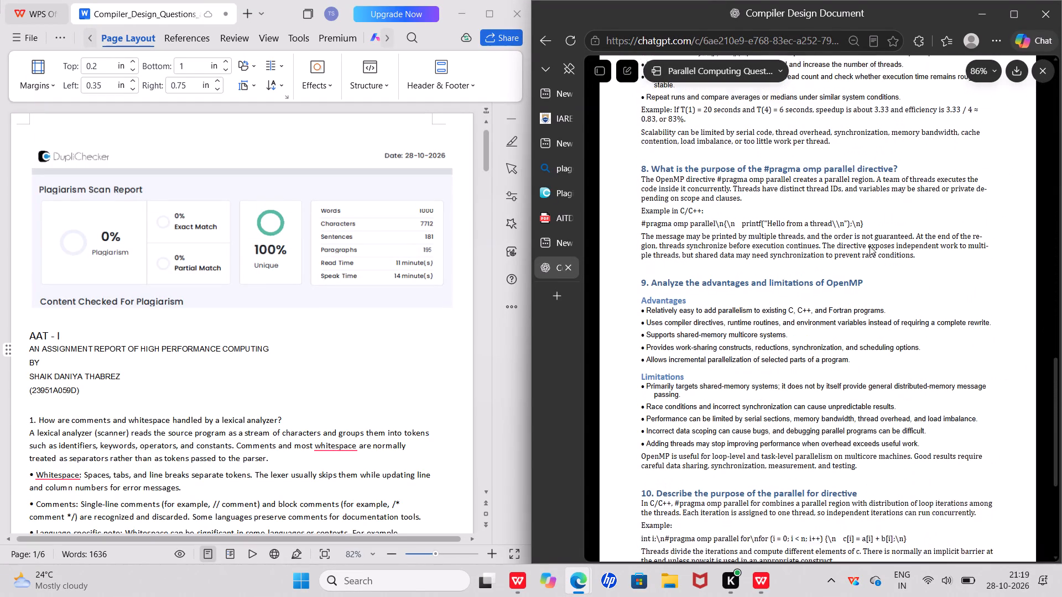
# Download the Parallel Computing answers as a Word (DOCX) file and open it in WPS Office.
pyautogui.click(1011, 79)
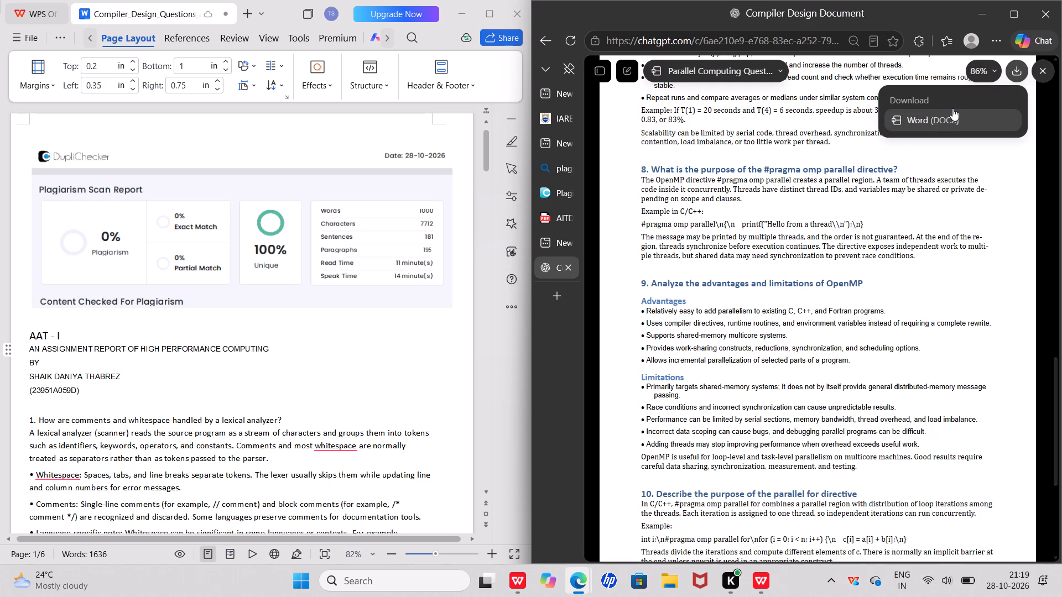
pyautogui.click(952, 108)
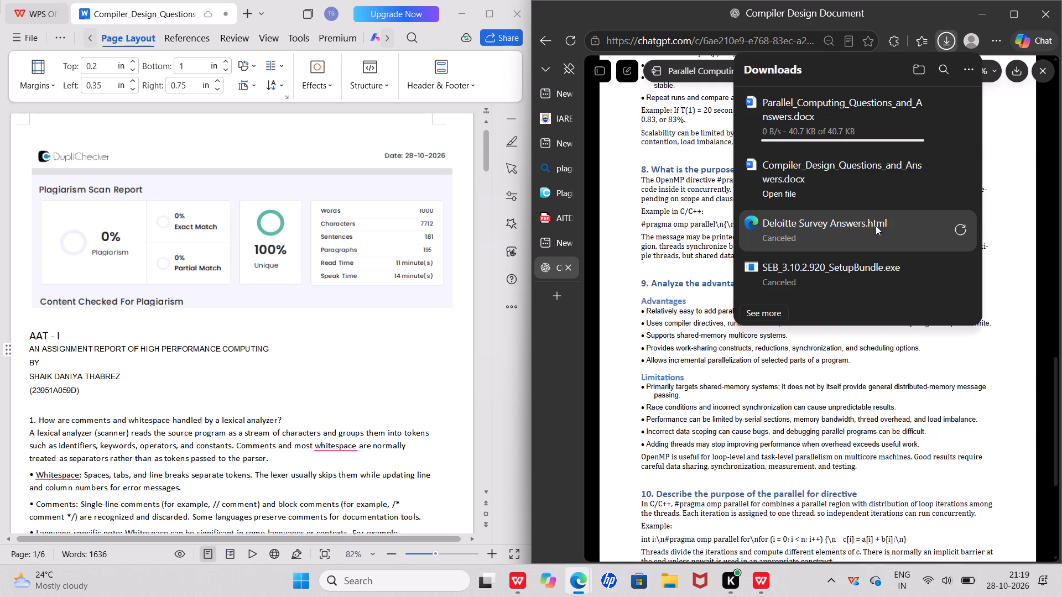
pyautogui.click(787, 113)
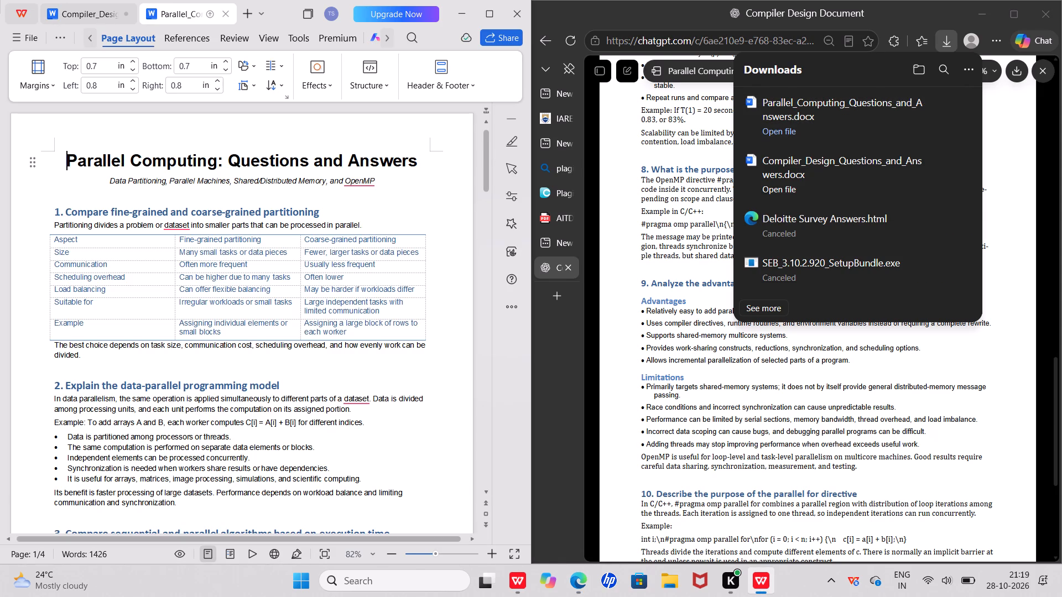
# Delete the title "Parallel Computing: Questions and Answers" and the subtitle line beneath it.
pyautogui.moveTo(376, 192); pyautogui.dragTo(63, 157)
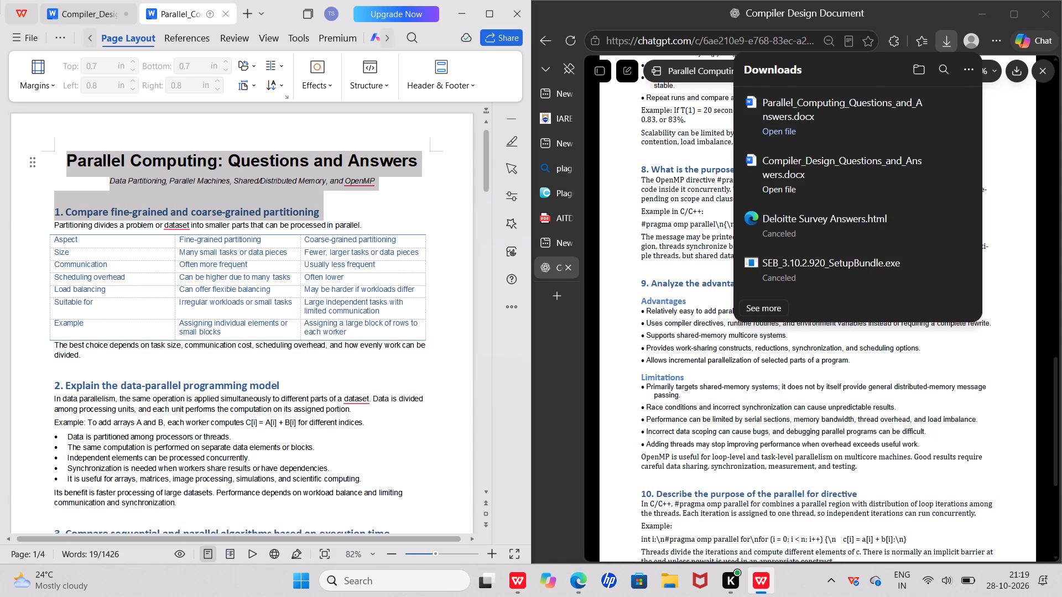
pyautogui.click(197, 222)
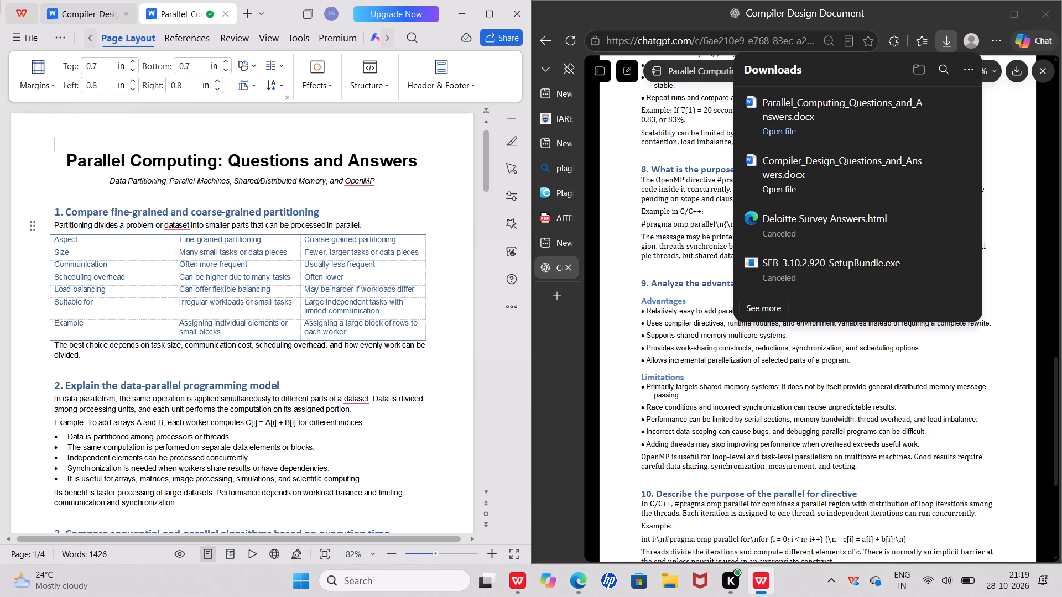
pyautogui.moveTo(384, 180); pyautogui.dragTo(58, 160)
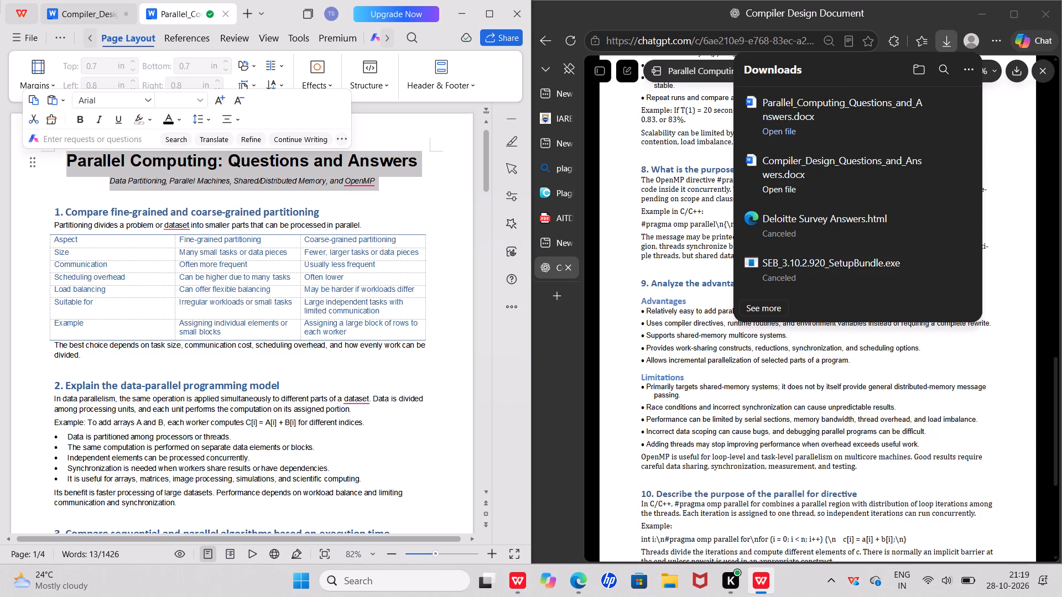
pyautogui.press('BackSpace')
# Format all the document's text as Calibri, size 12, black and not bold.
pyautogui.moveTo(53, 164); pyautogui.dragTo(206, 489)
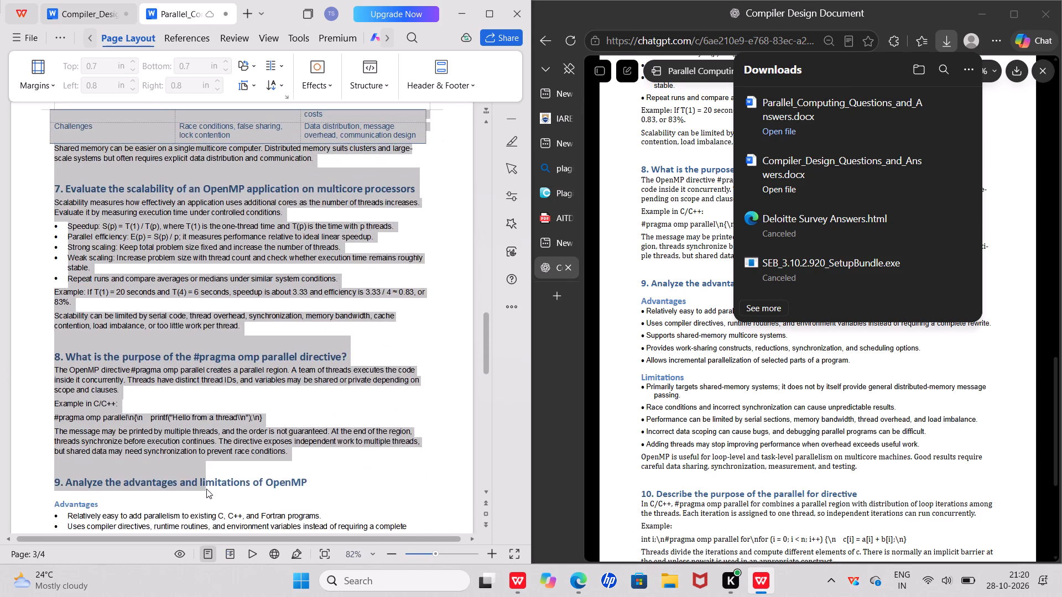
pyautogui.moveTo(206, 489); pyautogui.dragTo(351, 358)
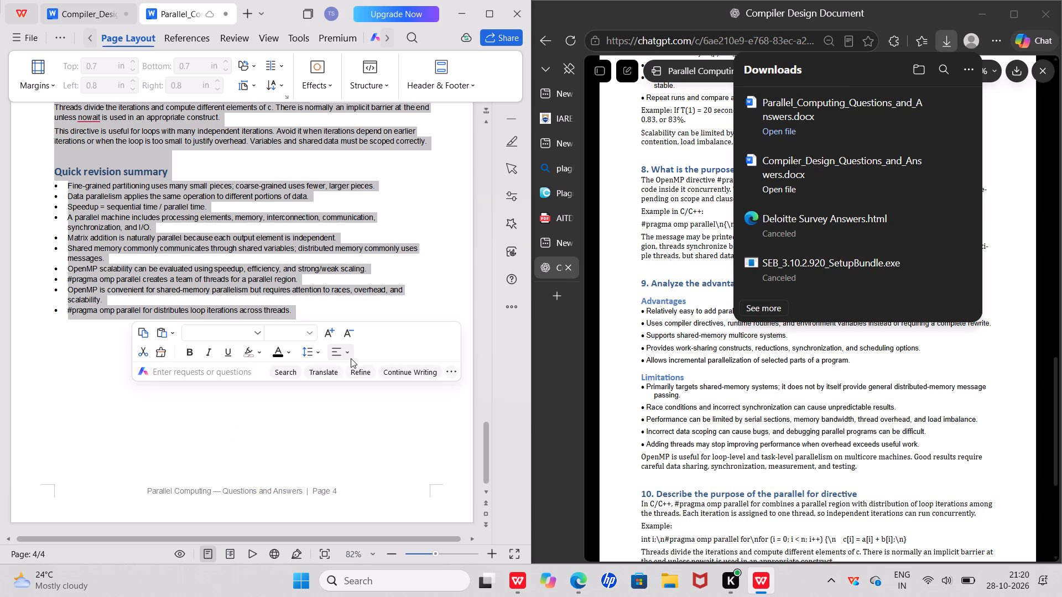
pyautogui.click(220, 336)
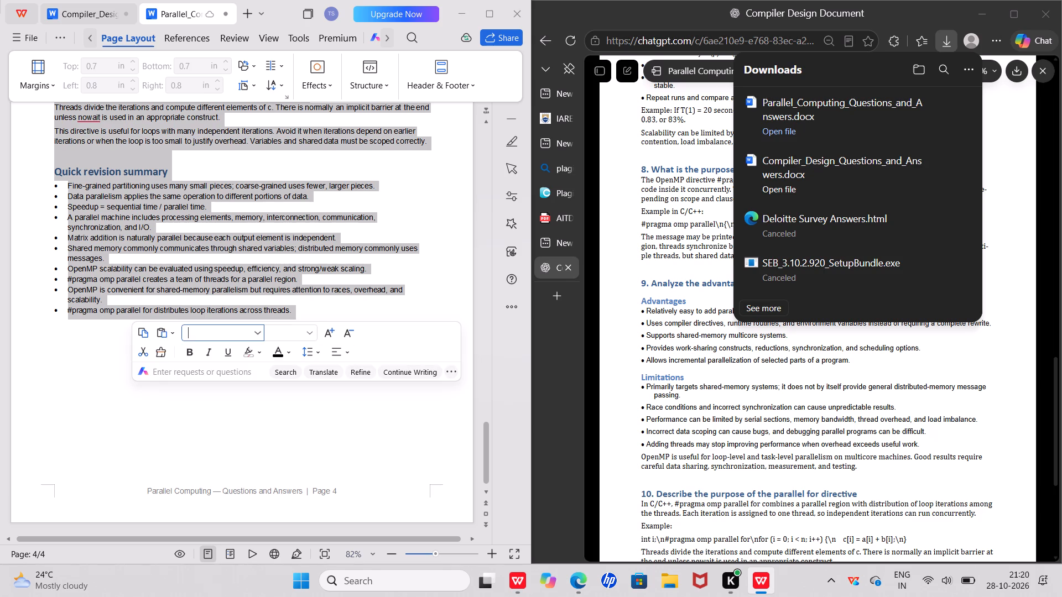
pyautogui.click(257, 333)
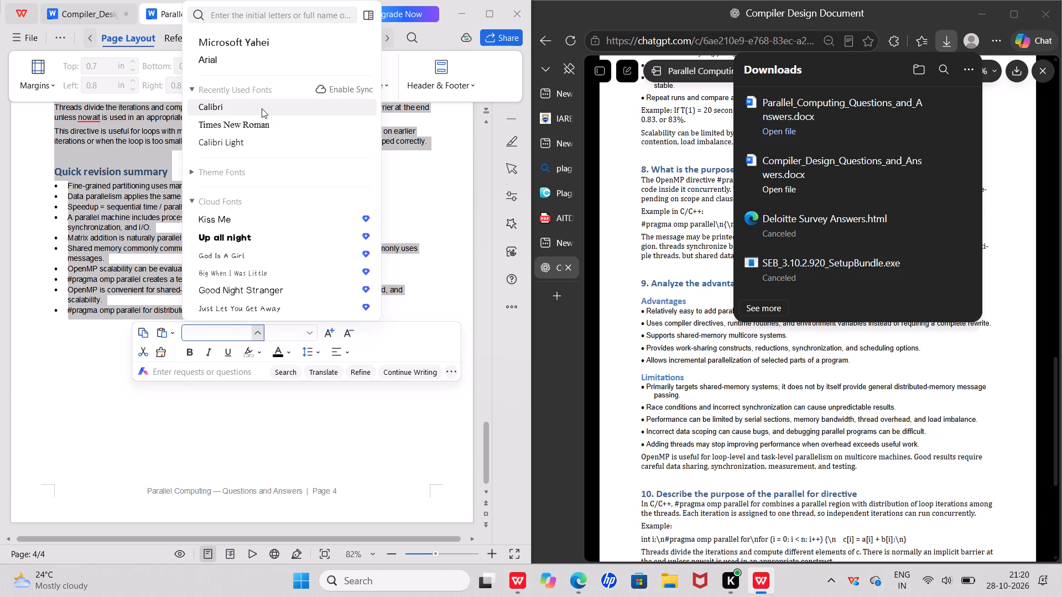
pyautogui.click(262, 108)
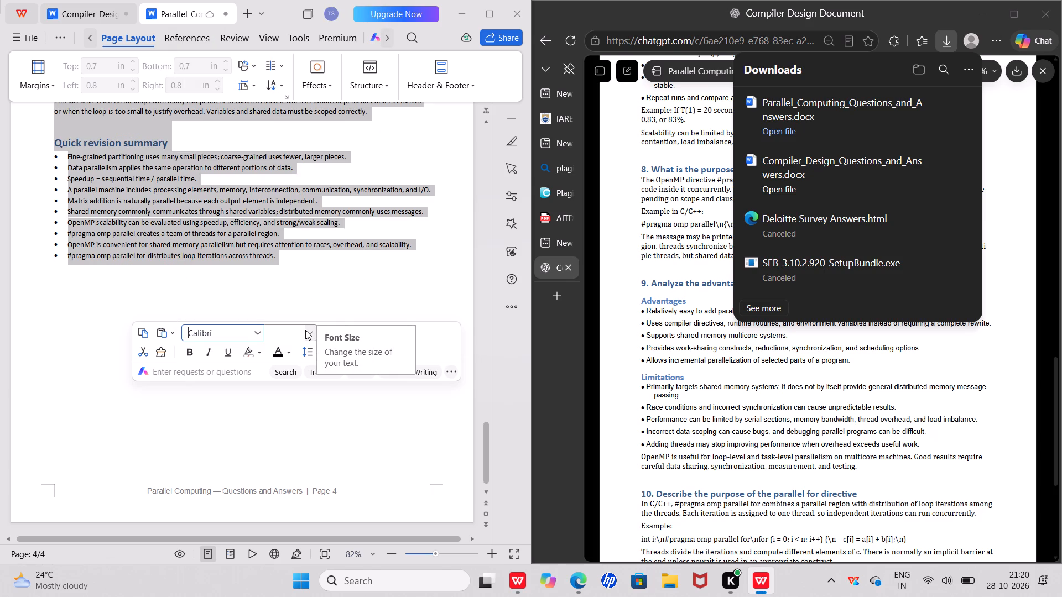
pyautogui.click(281, 355)
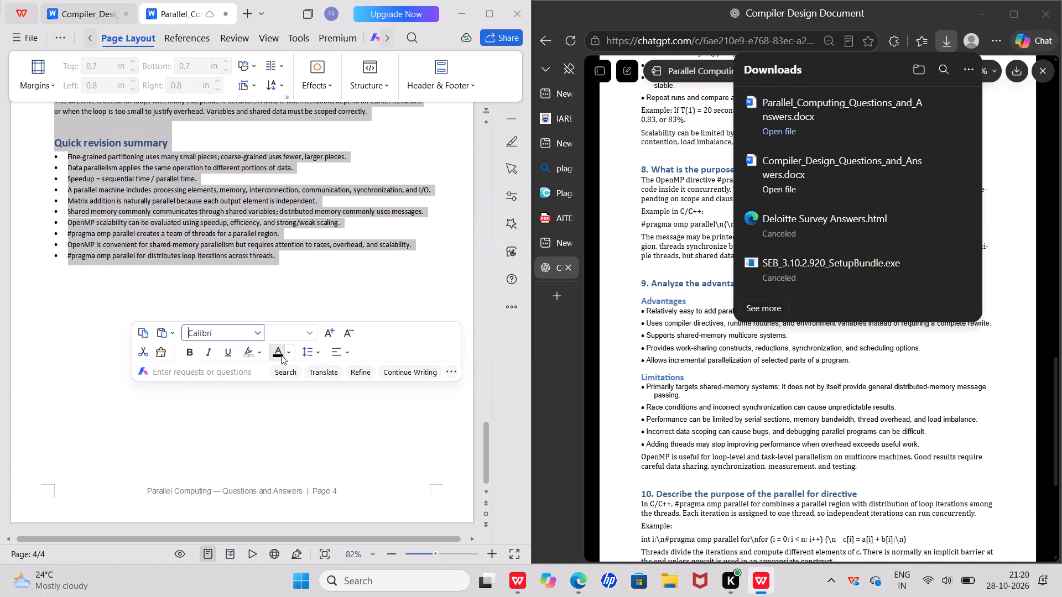
pyautogui.click(186, 355)
pyautogui.click(186, 355)
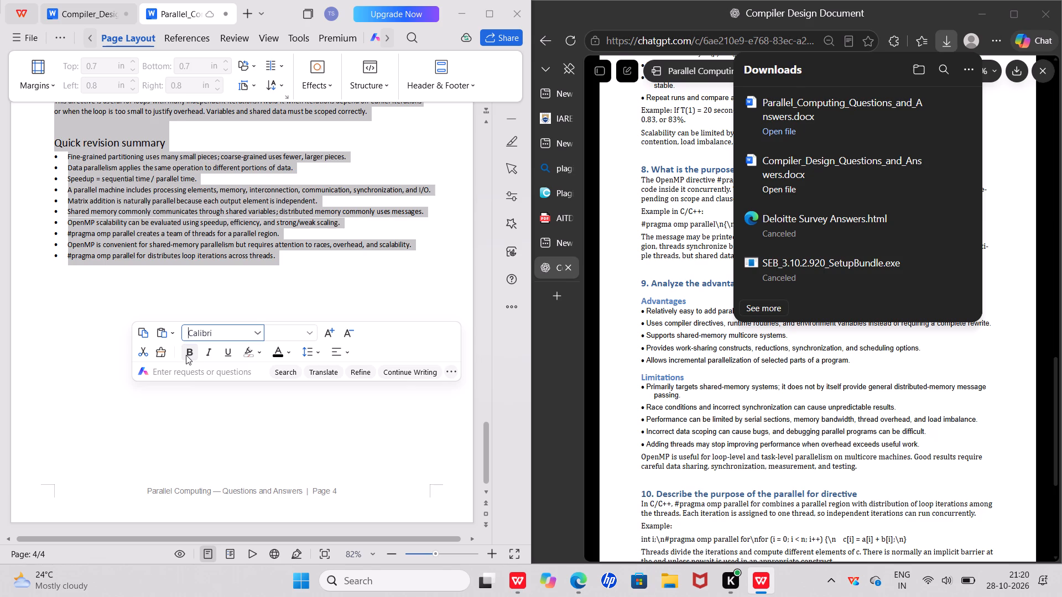
pyautogui.click(186, 355)
pyautogui.click(309, 337)
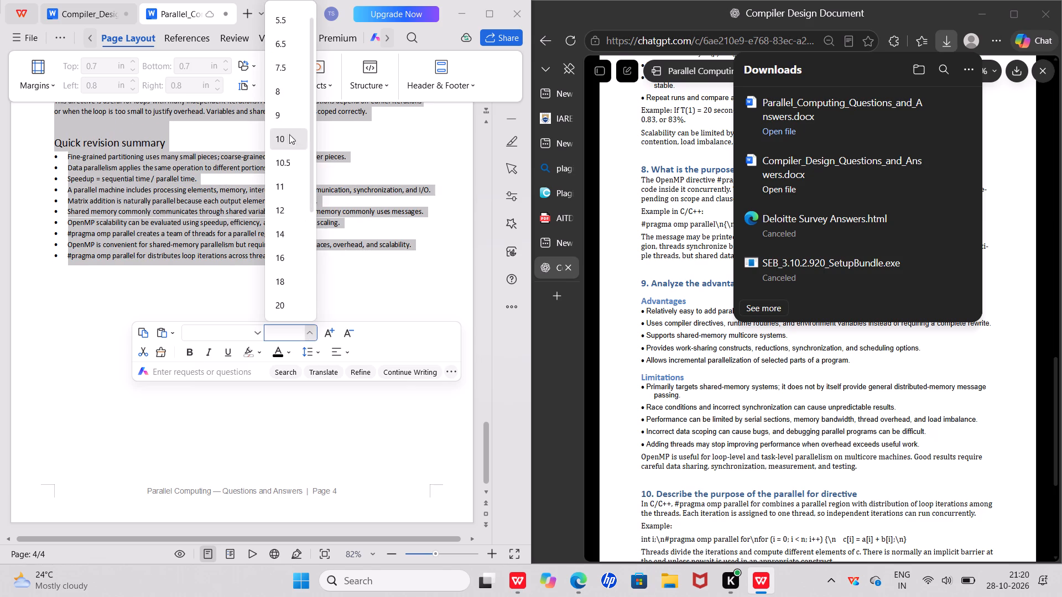
pyautogui.click(283, 202)
pyautogui.click(283, 202)
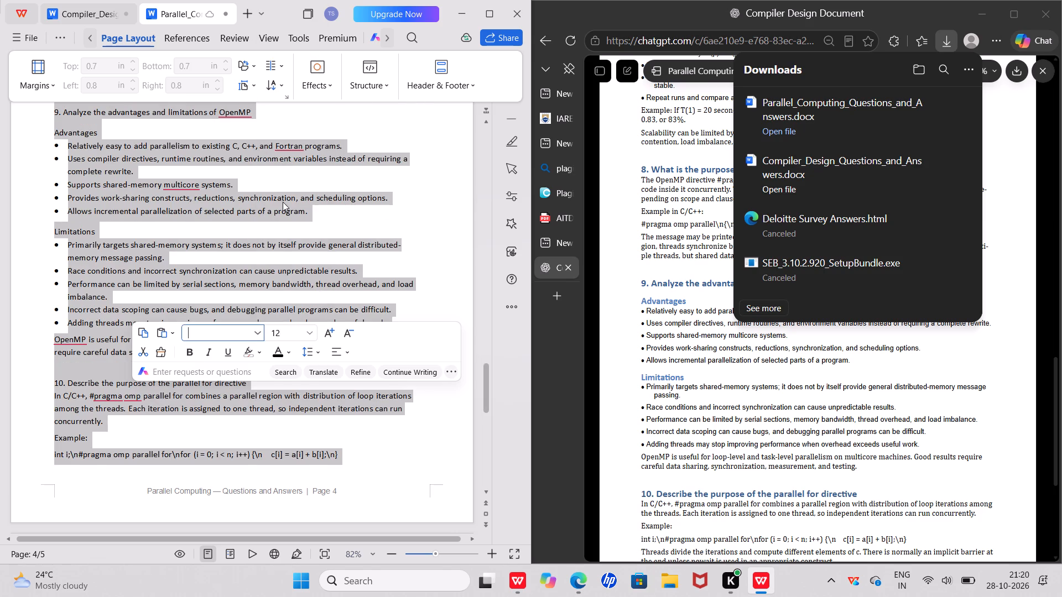
# Delete the "Quick revision summary" heading with all its bullets and the leftover blank lines at the document's end.
pyautogui.scroll(-8, 218, 383)
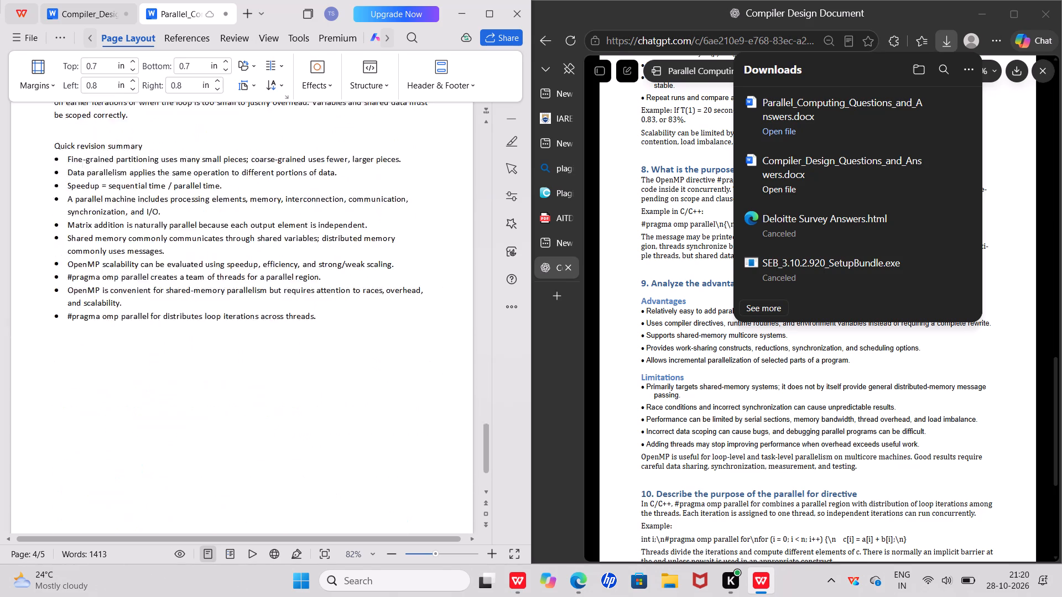
pyautogui.scroll(-4, 218, 383)
pyautogui.scroll(2, 190, 332)
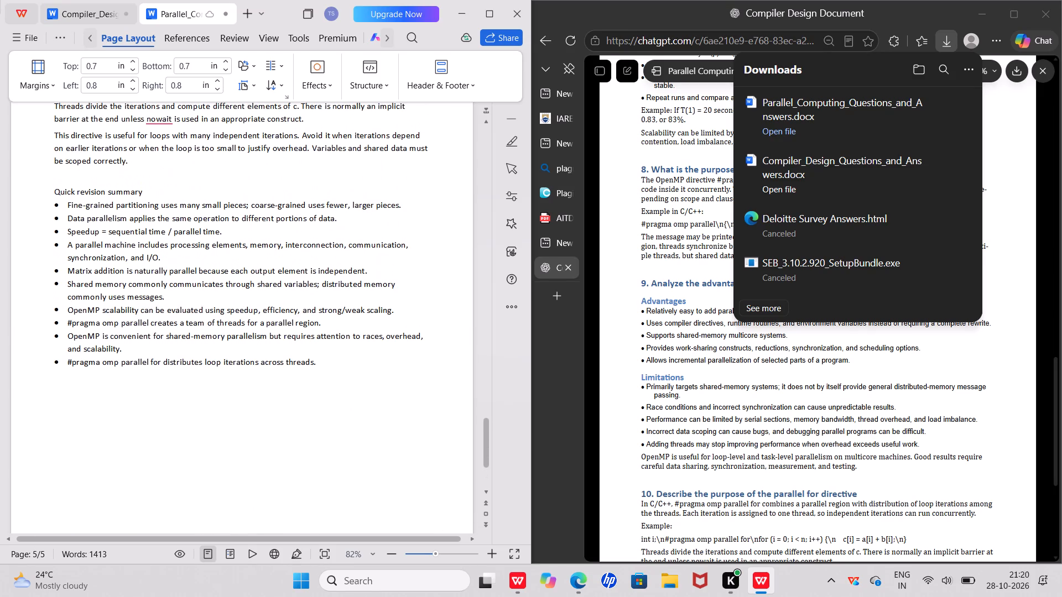
pyautogui.moveTo(55, 190); pyautogui.dragTo(123, 250)
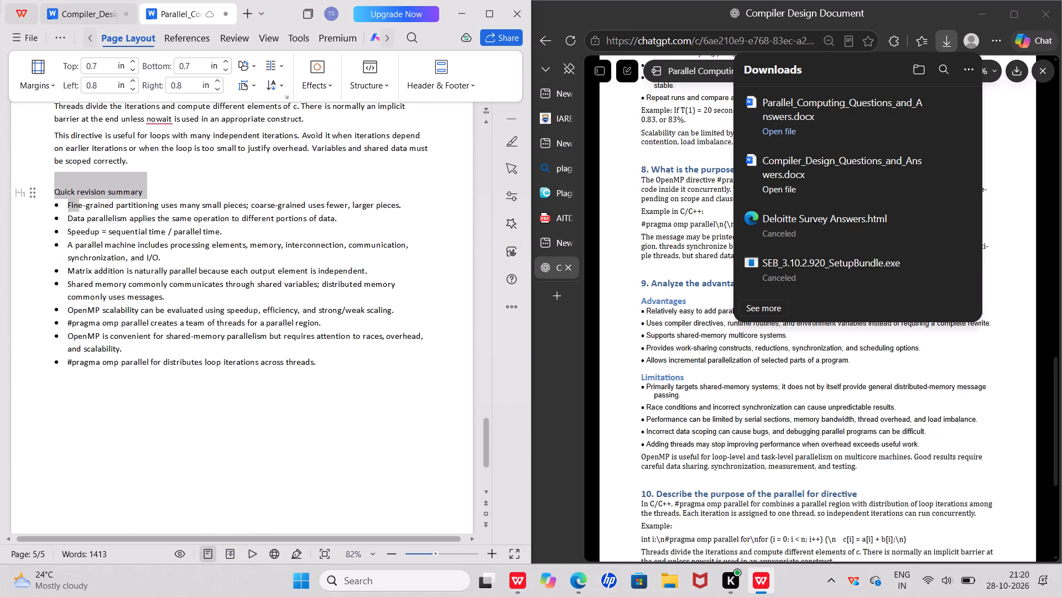
pyautogui.moveTo(123, 250); pyautogui.dragTo(368, 378)
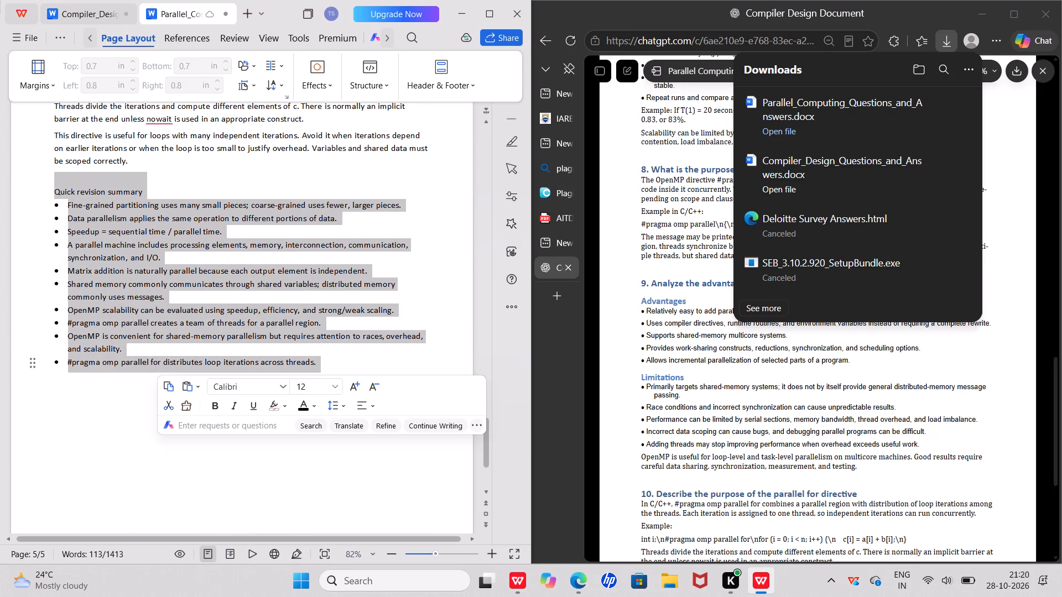
pyautogui.press('BackSpace')
pyautogui.press('BackSpace')
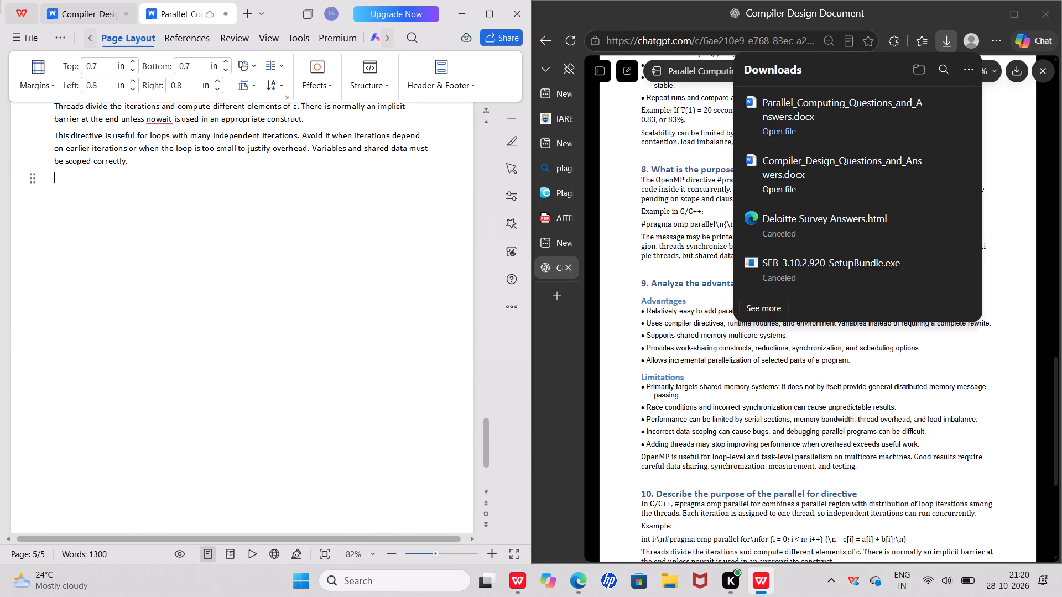
pyautogui.press('BackSpace')
# Remove the page number footer from the entire document and return to editing the body text.
pyautogui.scroll(3, 368, 378)
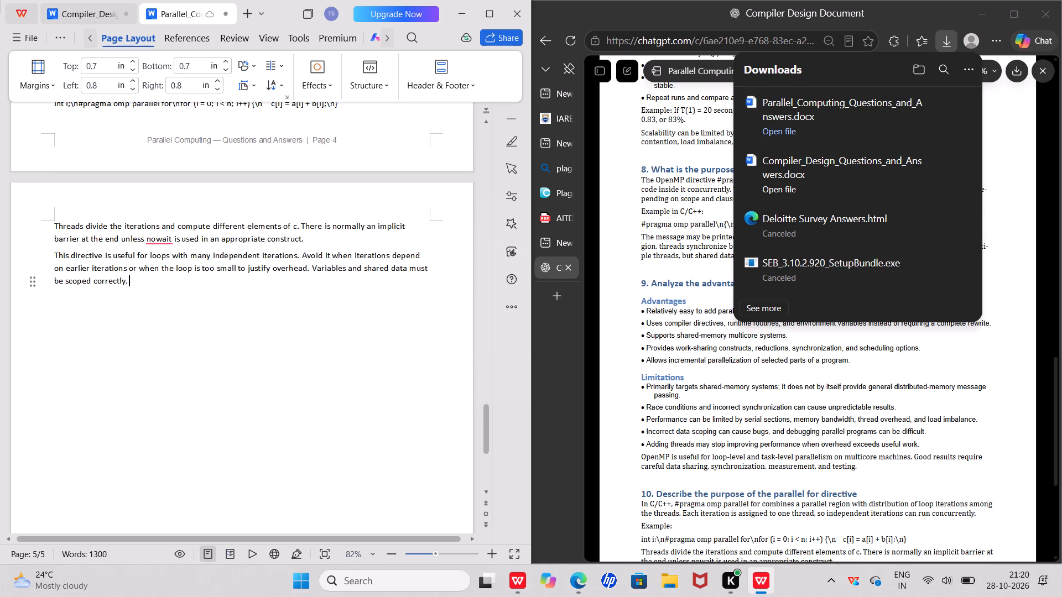
pyautogui.scroll(5, 368, 378)
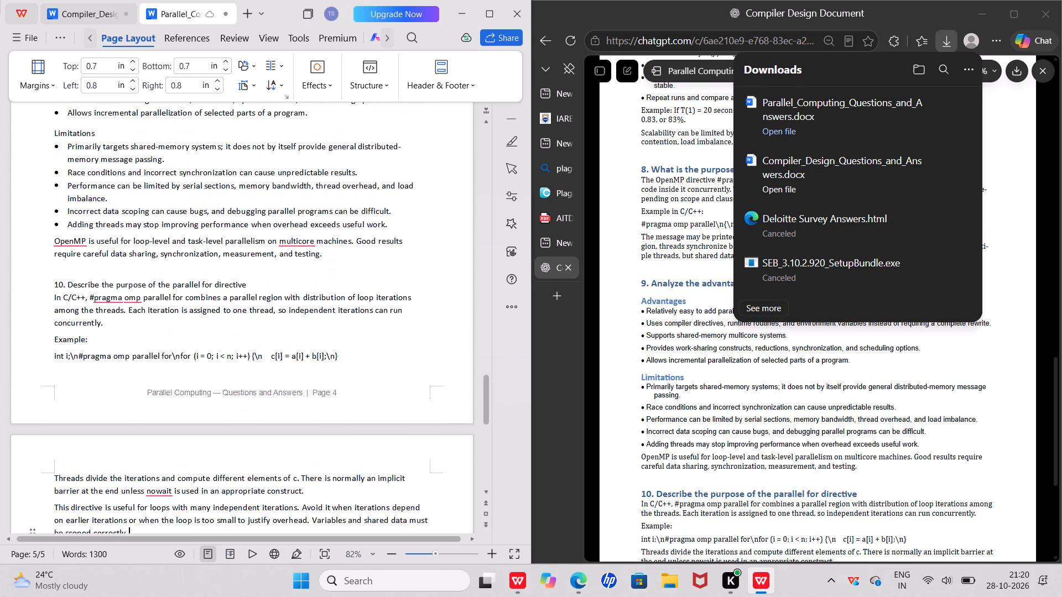
pyautogui.click(340, 392)
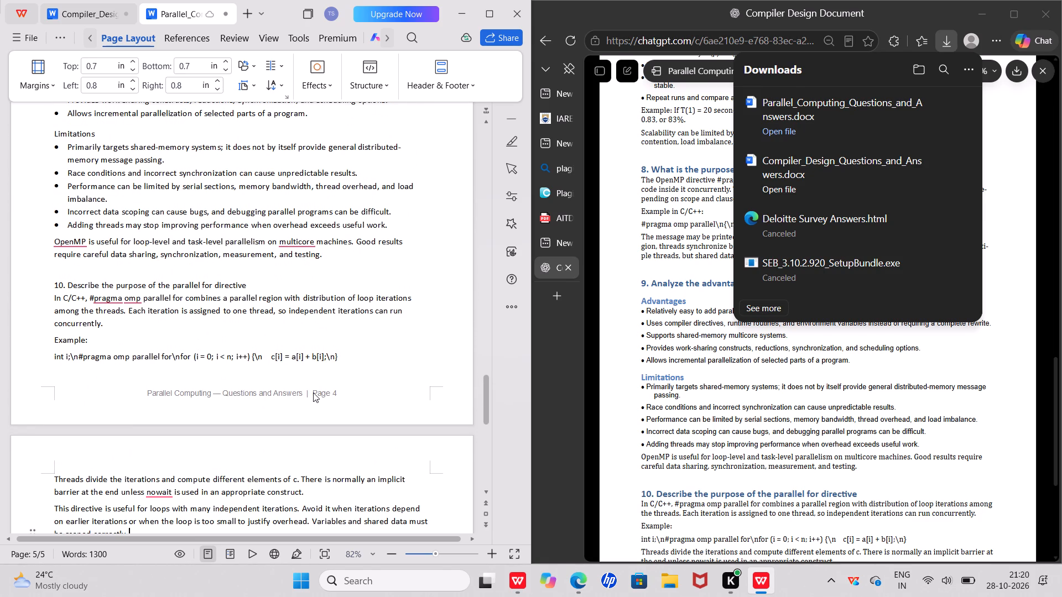
pyautogui.click(313, 392)
pyautogui.moveTo(183, 387); pyautogui.dragTo(239, 397)
pyautogui.doubleClick(180, 400)
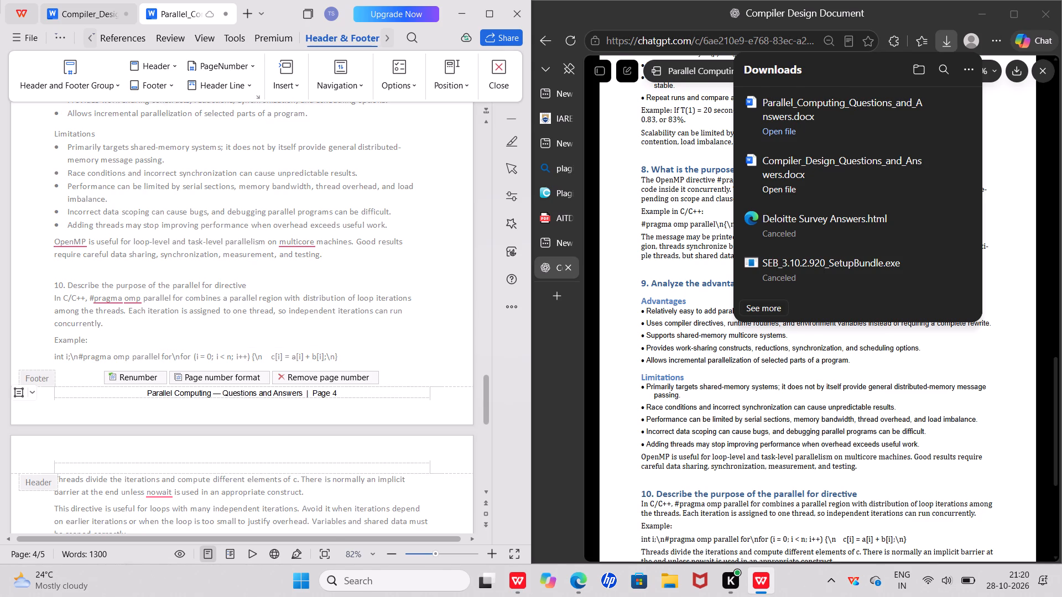
pyautogui.click(322, 379)
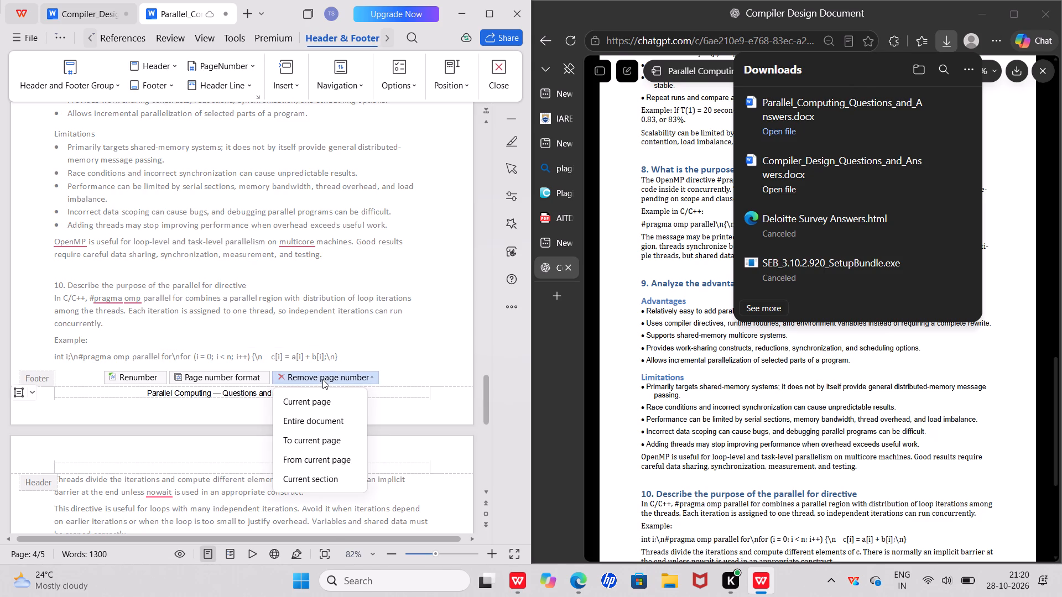
pyautogui.click(327, 423)
pyautogui.scroll(-3, 327, 423)
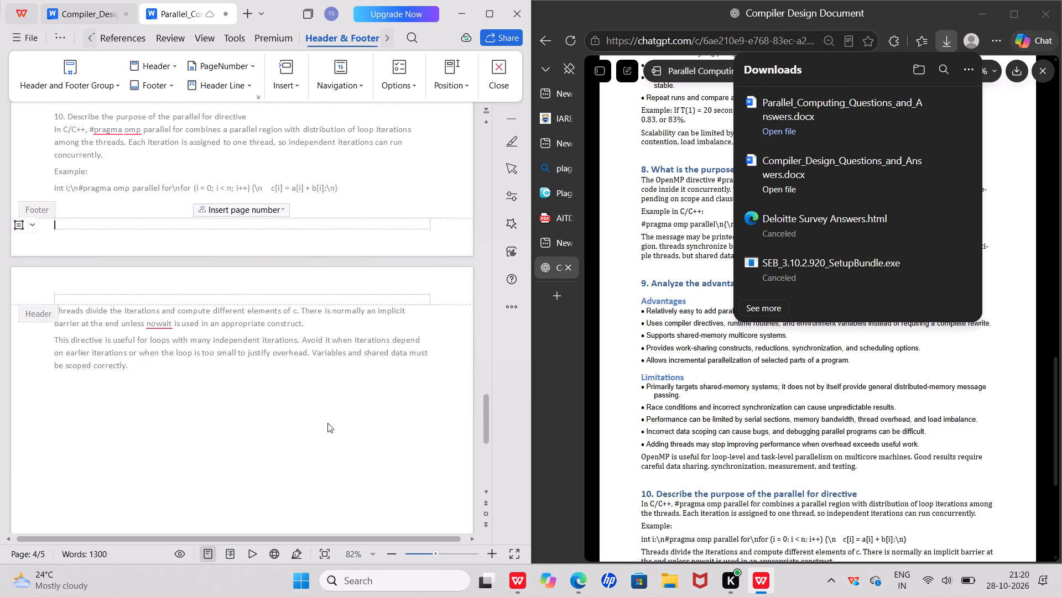
pyautogui.scroll(8, 327, 423)
pyautogui.click(348, 406)
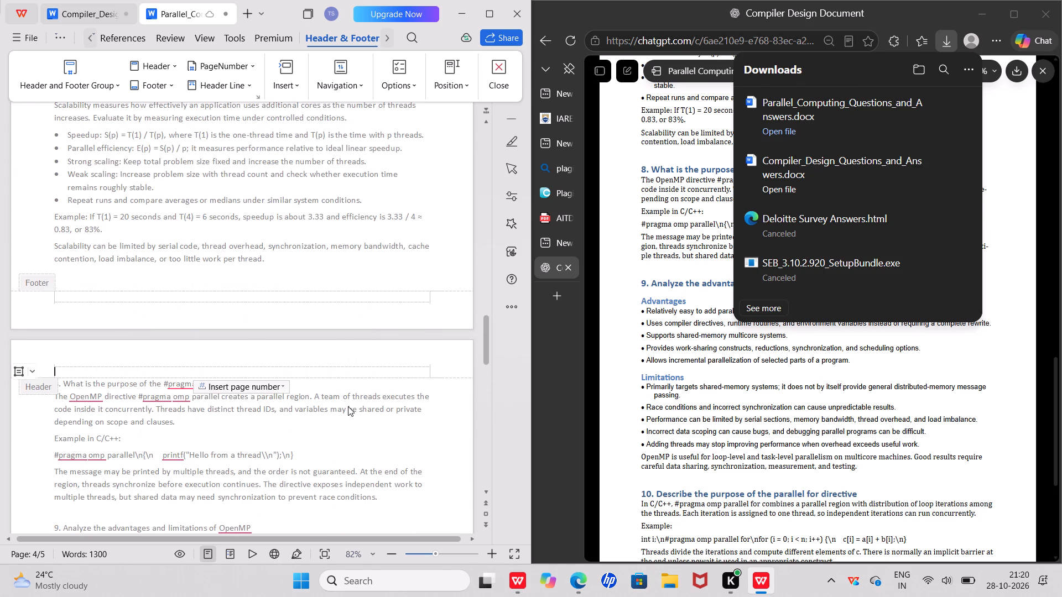
pyautogui.doubleClick(348, 406)
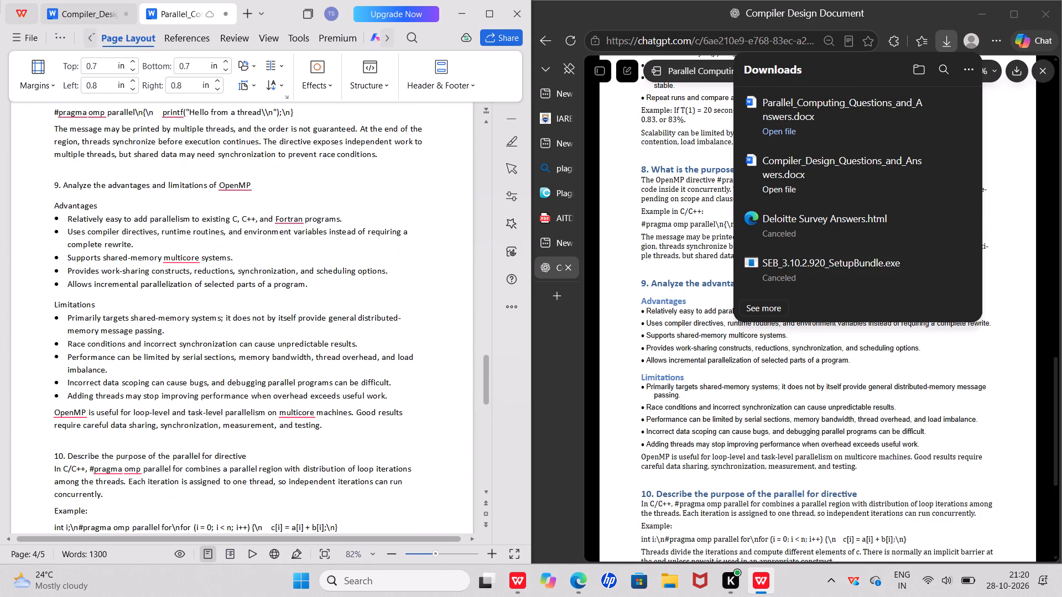
# Check the reformatted answers from the last pages back to question 1.
pyautogui.scroll(10, 330, 360)
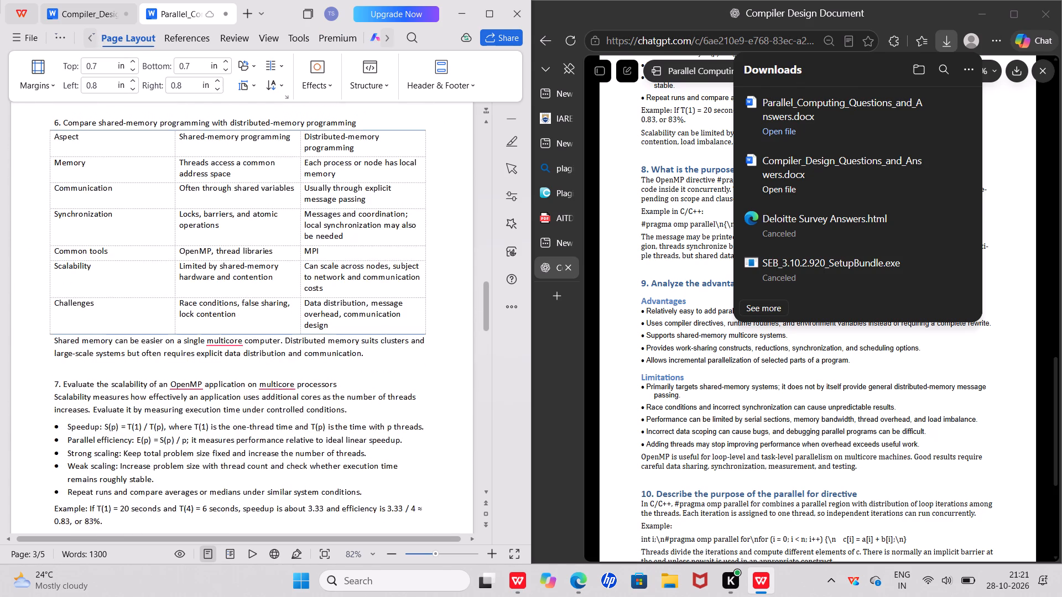
pyautogui.scroll(7, 330, 360)
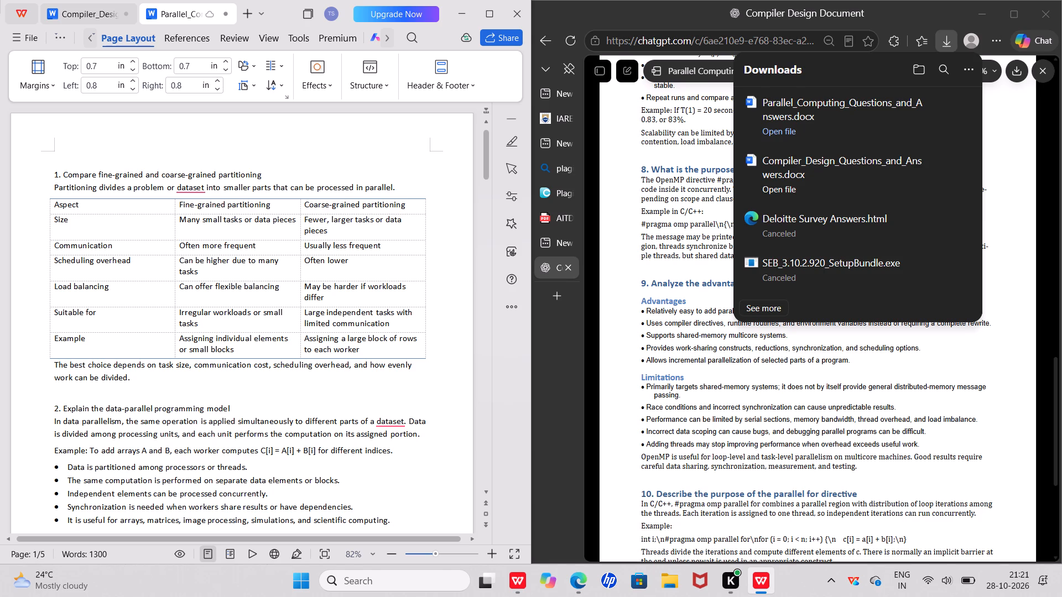
# Add two blank lines above the question 1 heading at the start of the document and return to the first one.
pyautogui.click(157, 147)
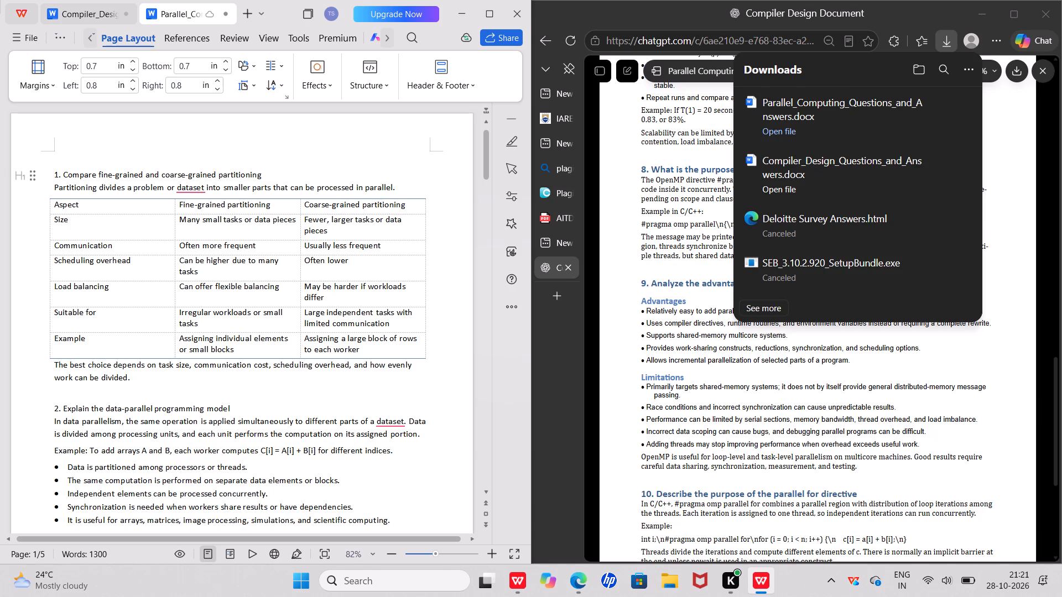
pyautogui.click(74, 154)
pyautogui.click(51, 164)
pyautogui.press('Return')
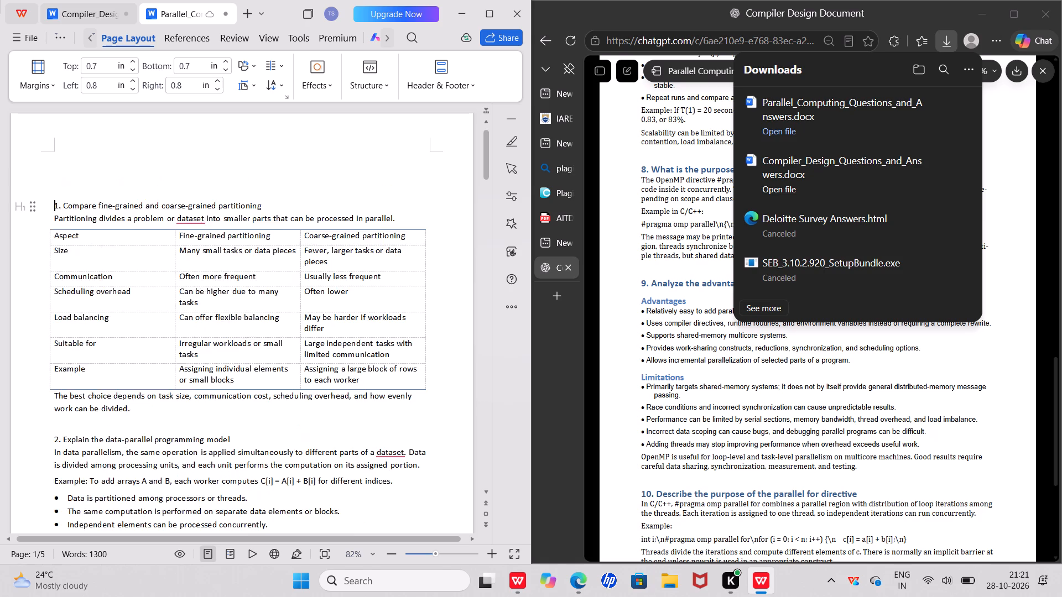
pyautogui.press('Return')
pyautogui.click(65, 165)
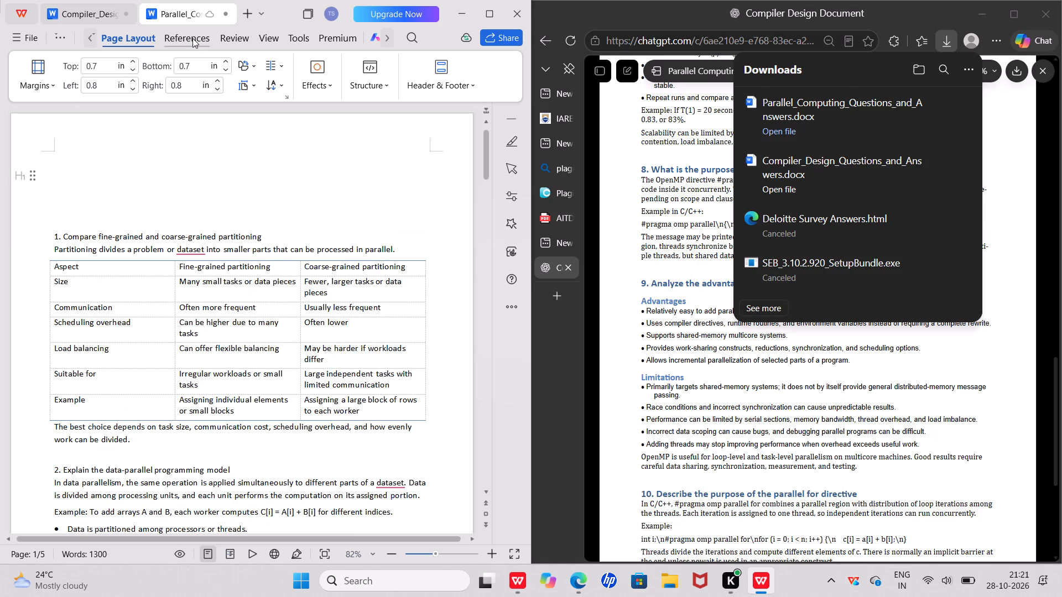
pyautogui.click(496, 6)
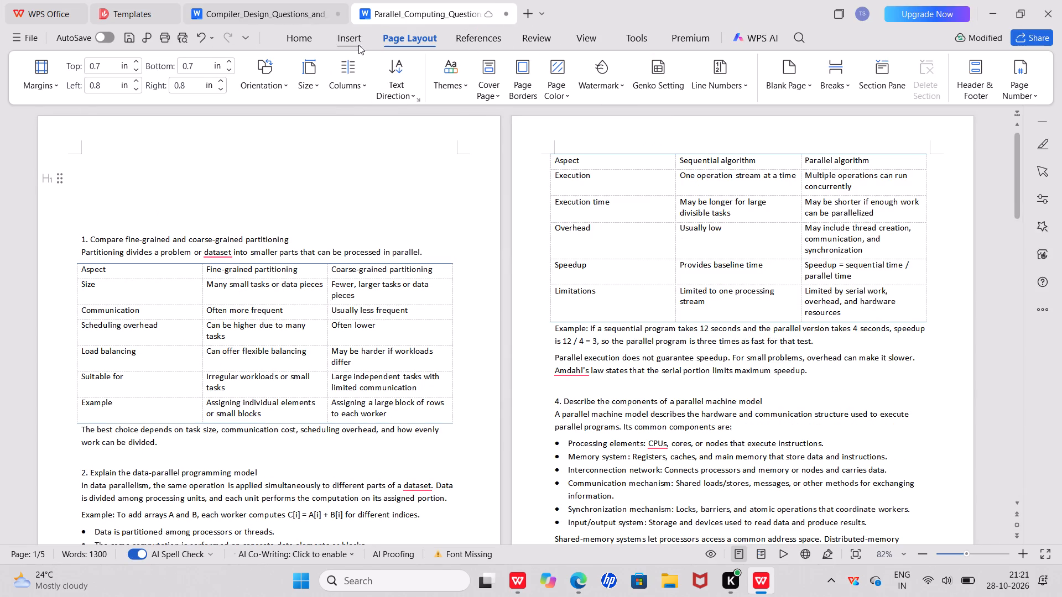
pyautogui.click(351, 45)
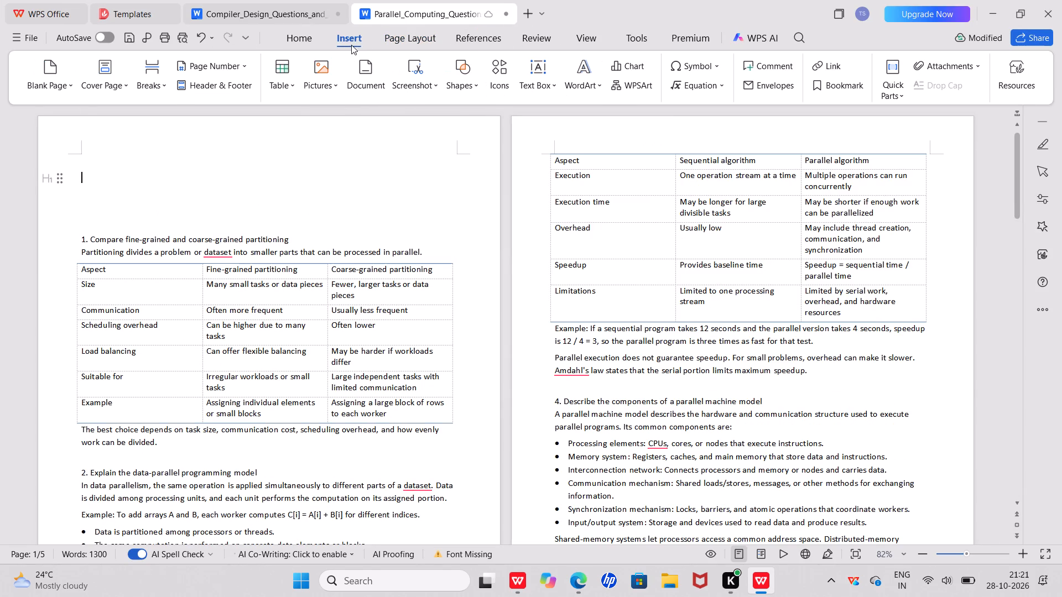
pyautogui.click(309, 86)
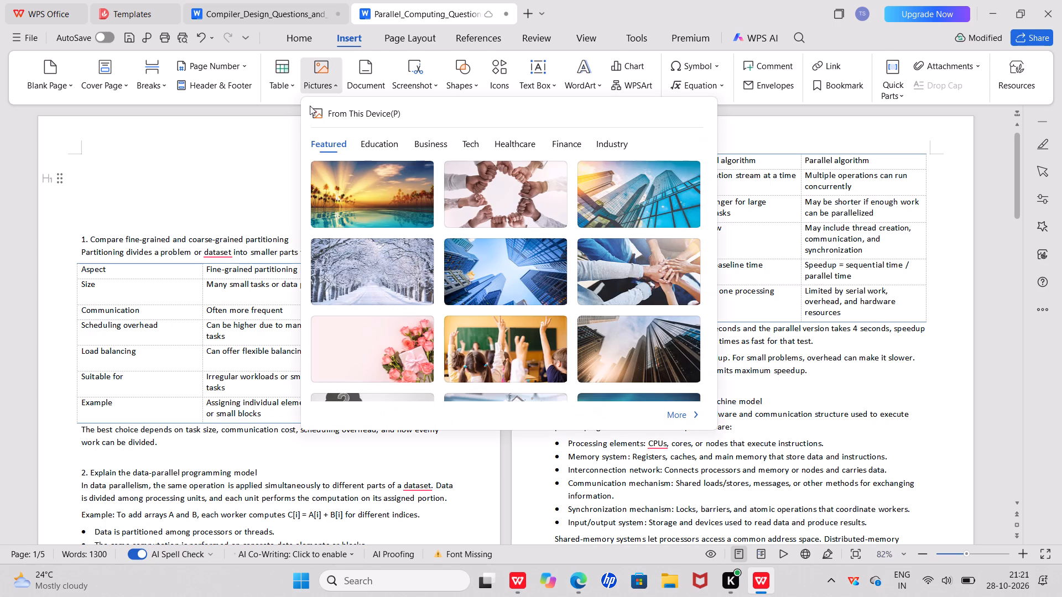
pyautogui.click(337, 117)
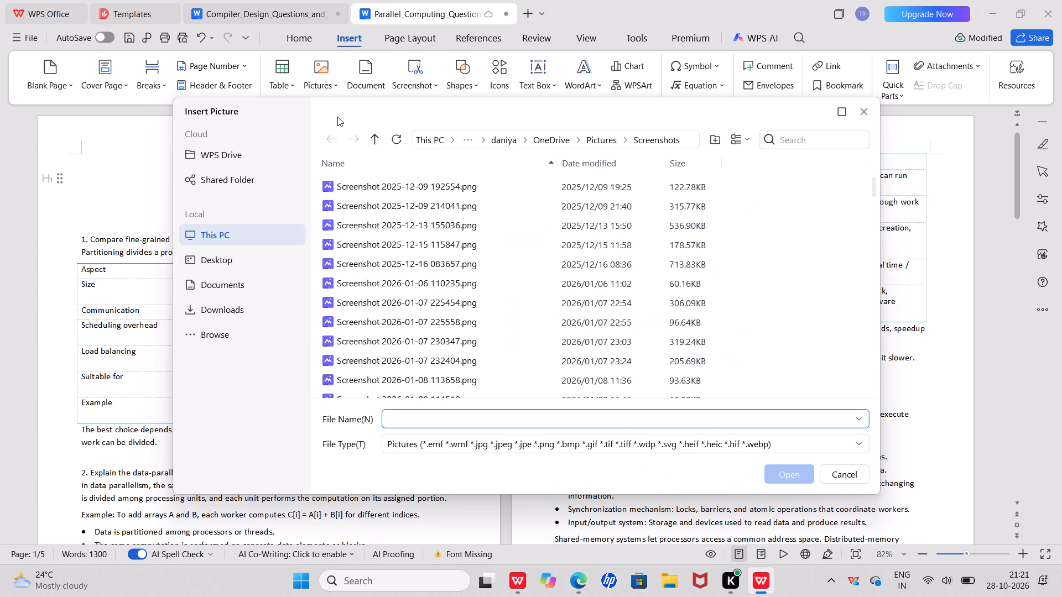
pyautogui.click(218, 340)
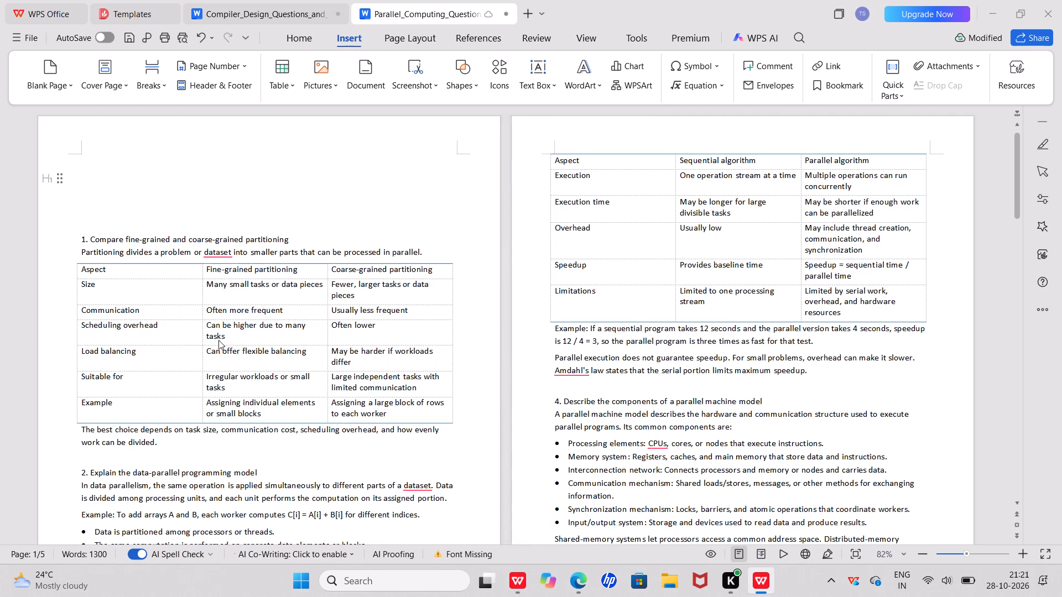
pyautogui.scroll(8, 71, 220)
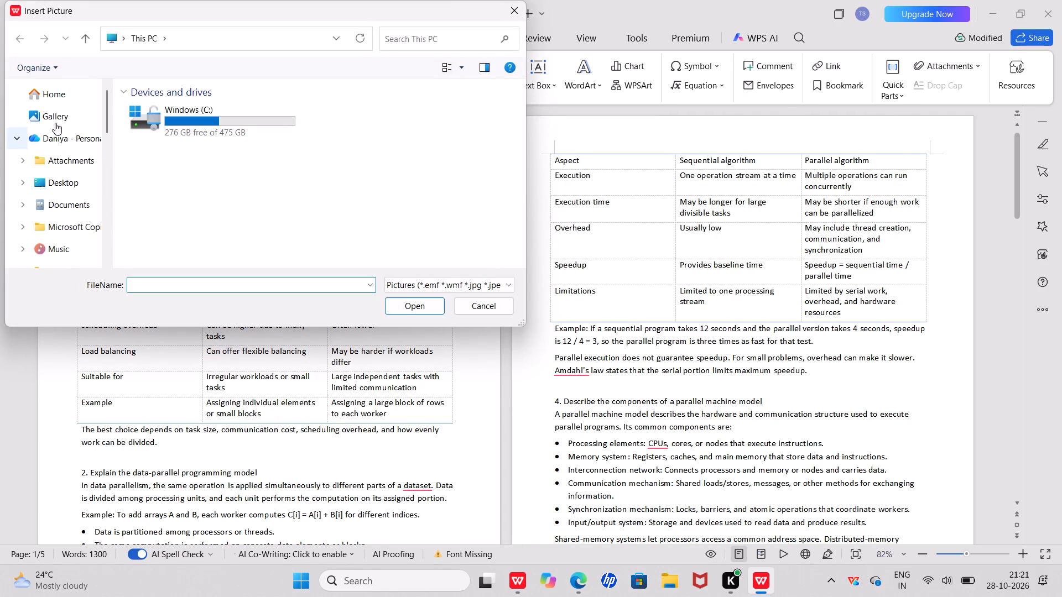
pyautogui.click(55, 116)
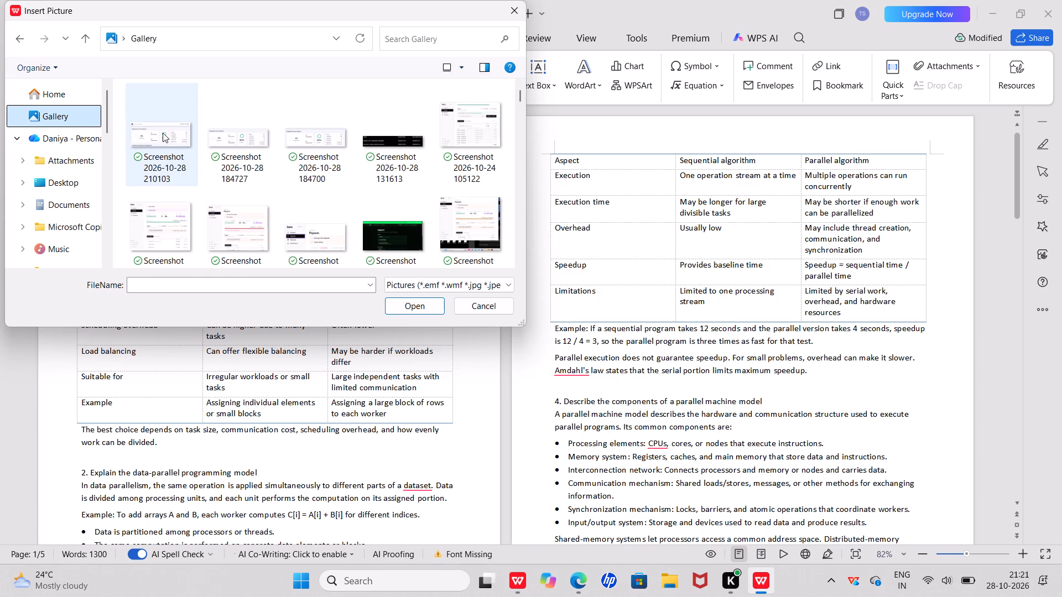
pyautogui.doubleClick(163, 133)
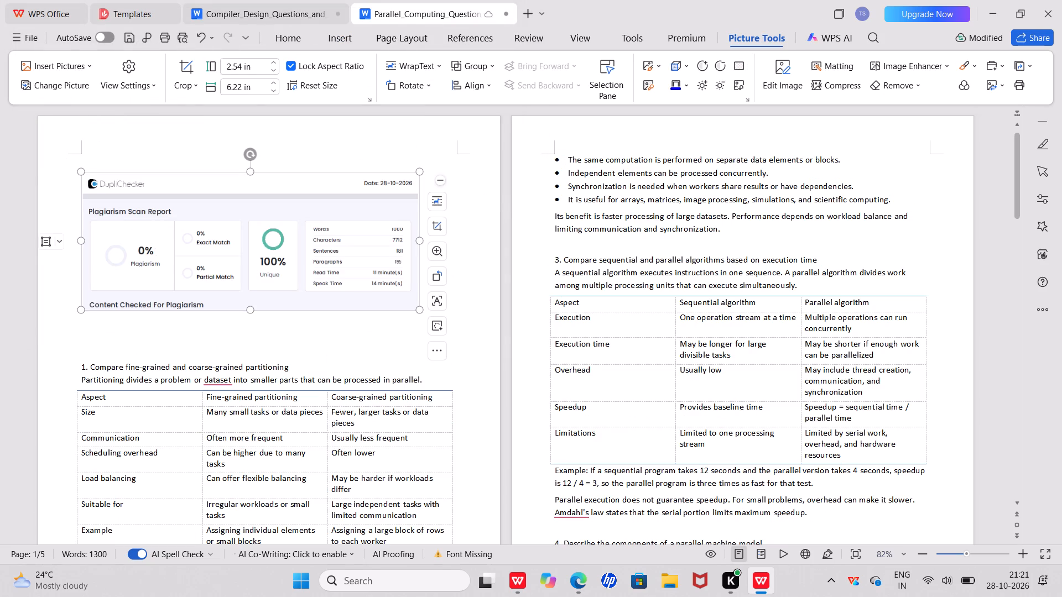
pyautogui.moveTo(419, 172); pyautogui.dragTo(439, 156)
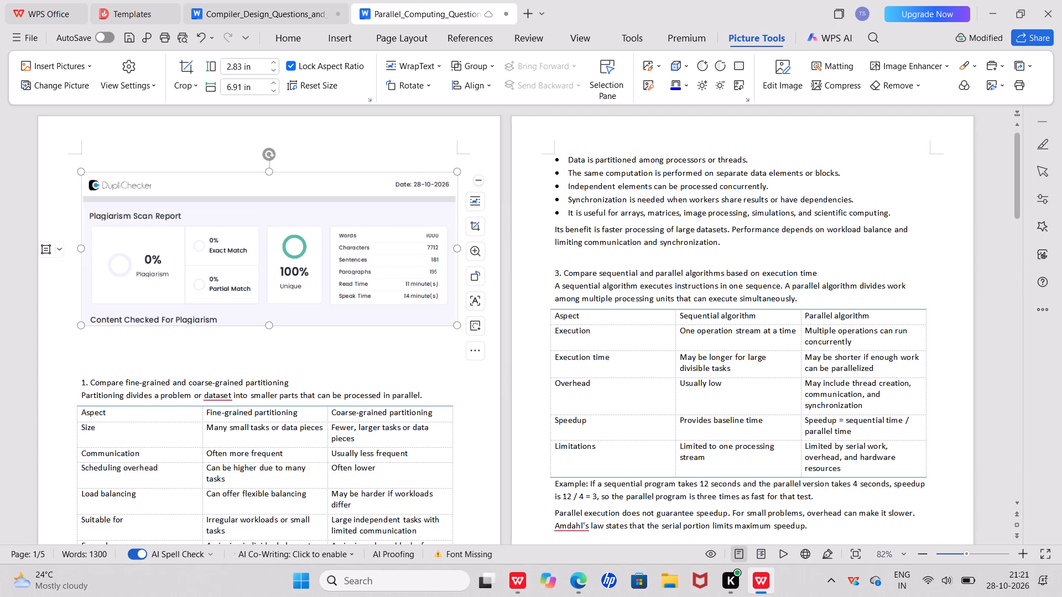
pyautogui.click(202, 348)
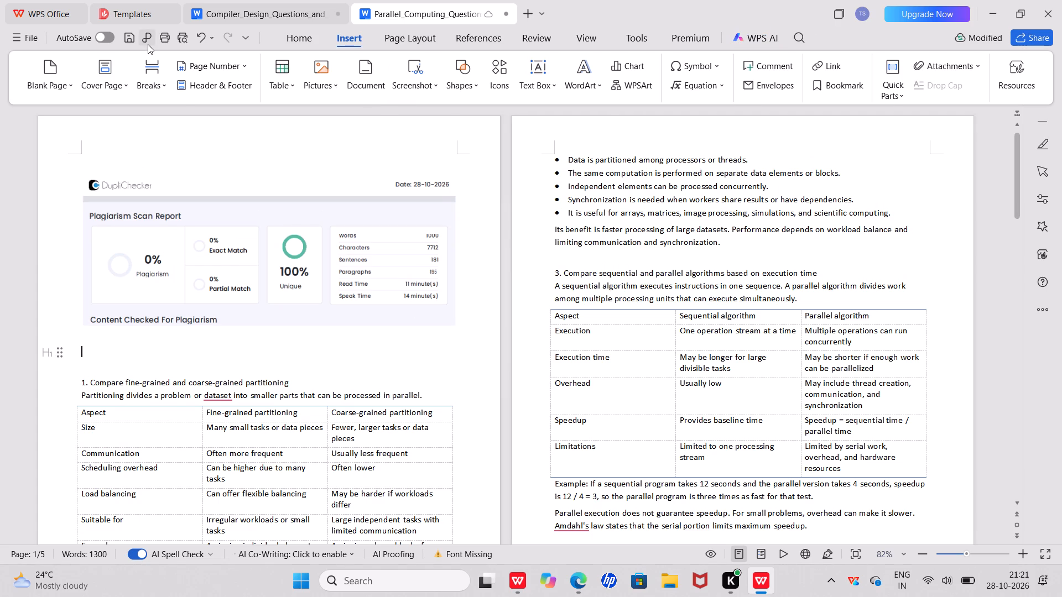
# Set the page's left margin to 0.4 in and the right margin to 0.5 in.
pyautogui.click(386, 37)
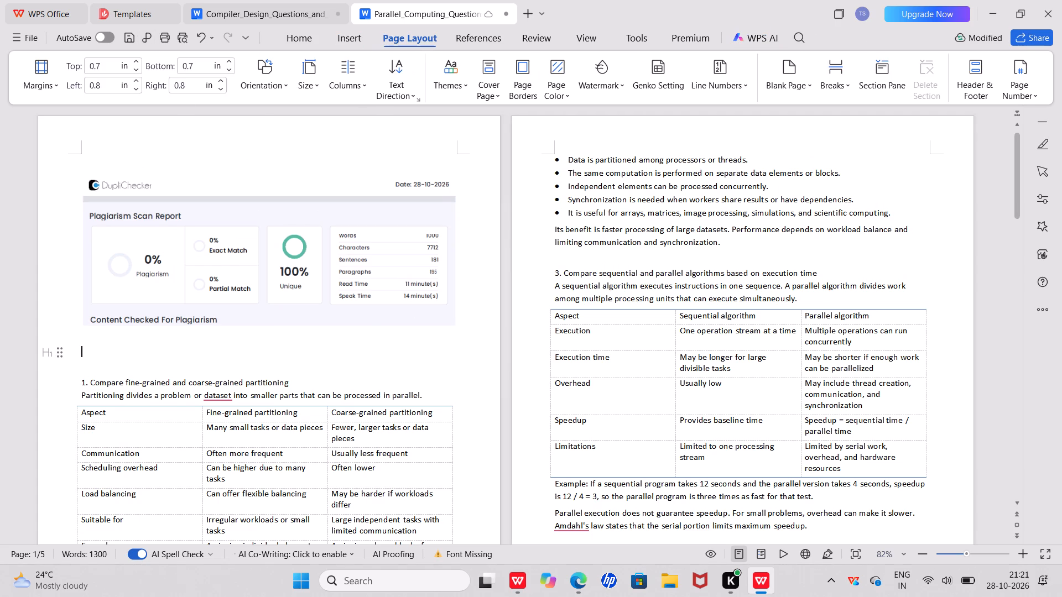
pyautogui.tripleClick(136, 90)
pyautogui.click(136, 90)
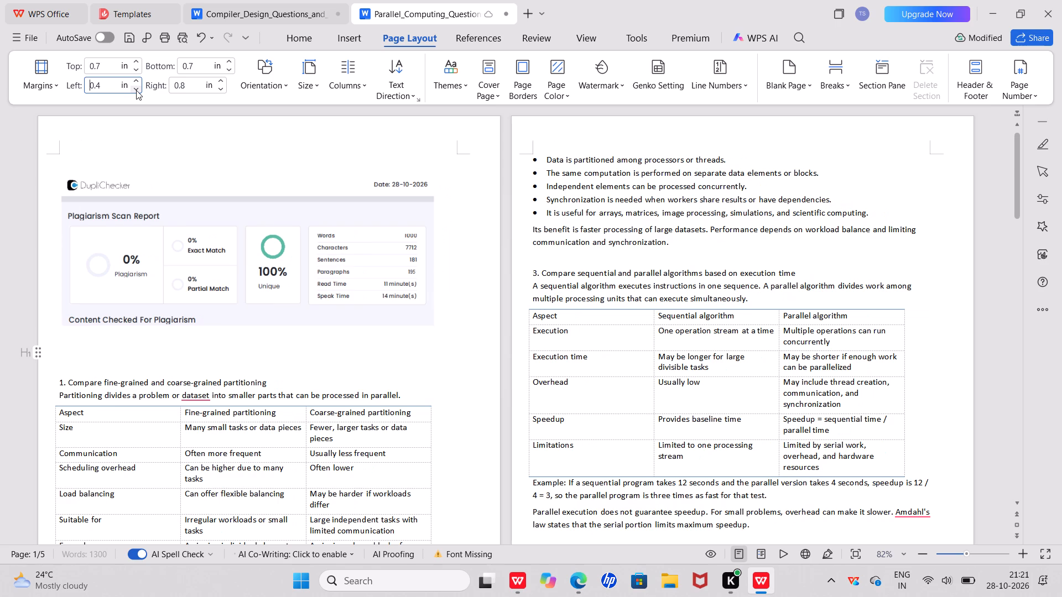
pyautogui.doubleClick(219, 91)
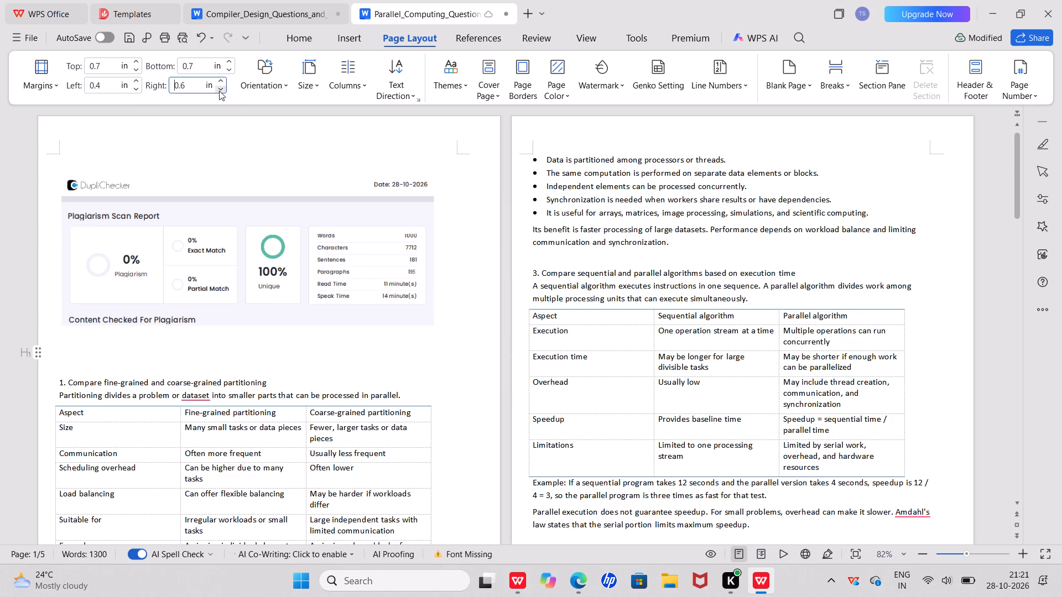
pyautogui.click(219, 91)
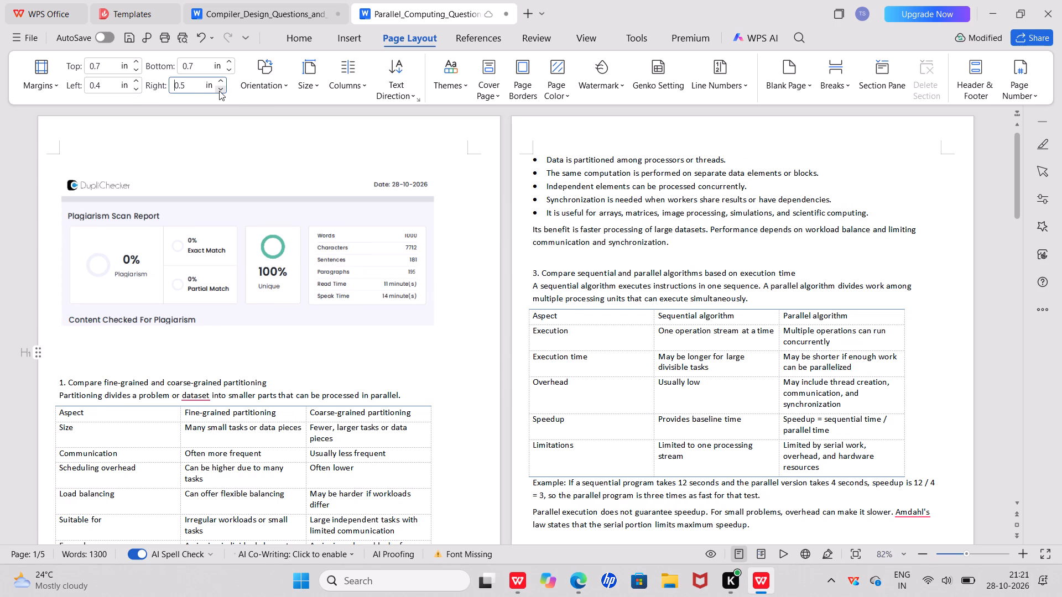
# Enlarge the plagiarism scan report picture proportionally to about 7.58 in wide, filling the space between the side margins.
pyautogui.click(355, 292)
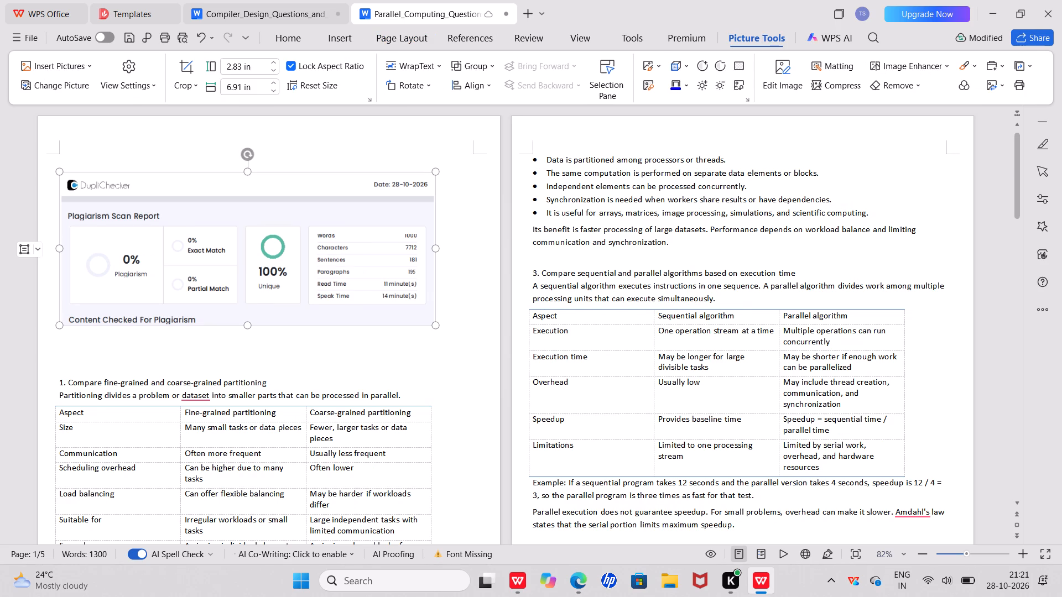
pyautogui.moveTo(438, 170); pyautogui.dragTo(474, 158)
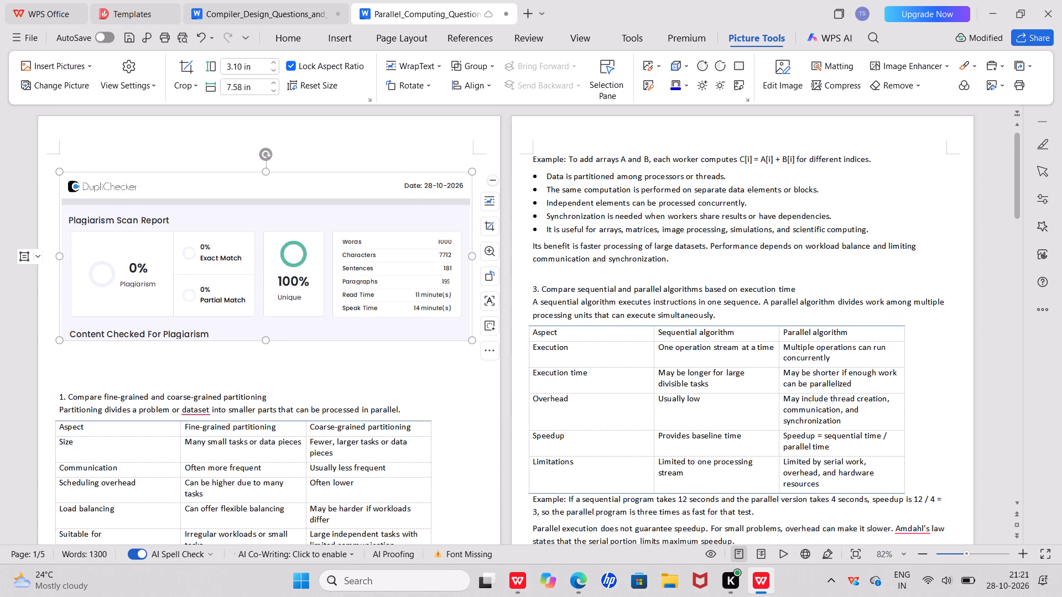
# Reduce the space above the plagiarism report picture by setting the page's top margin to 0.1 in.
pyautogui.click(67, 161)
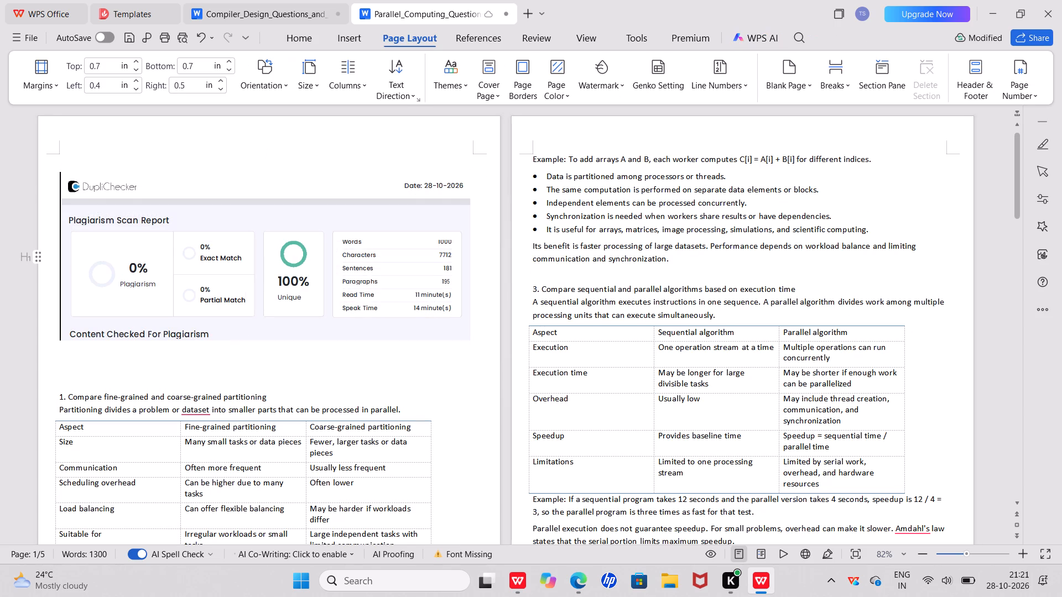
pyautogui.press('BackSpace')
pyautogui.tripleClick(136, 69)
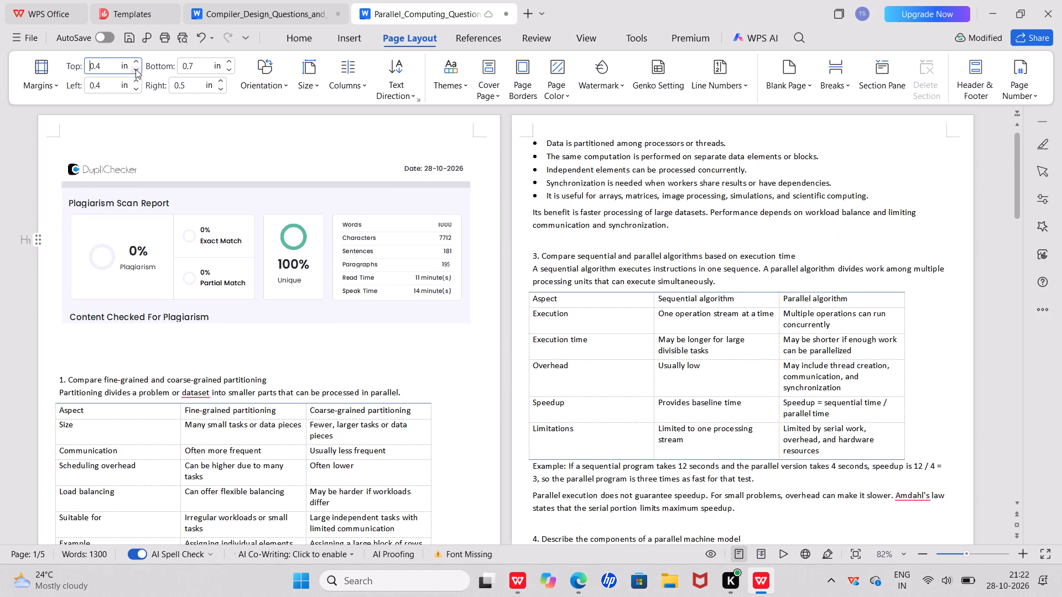
pyautogui.click(136, 69)
pyautogui.click(136, 69)
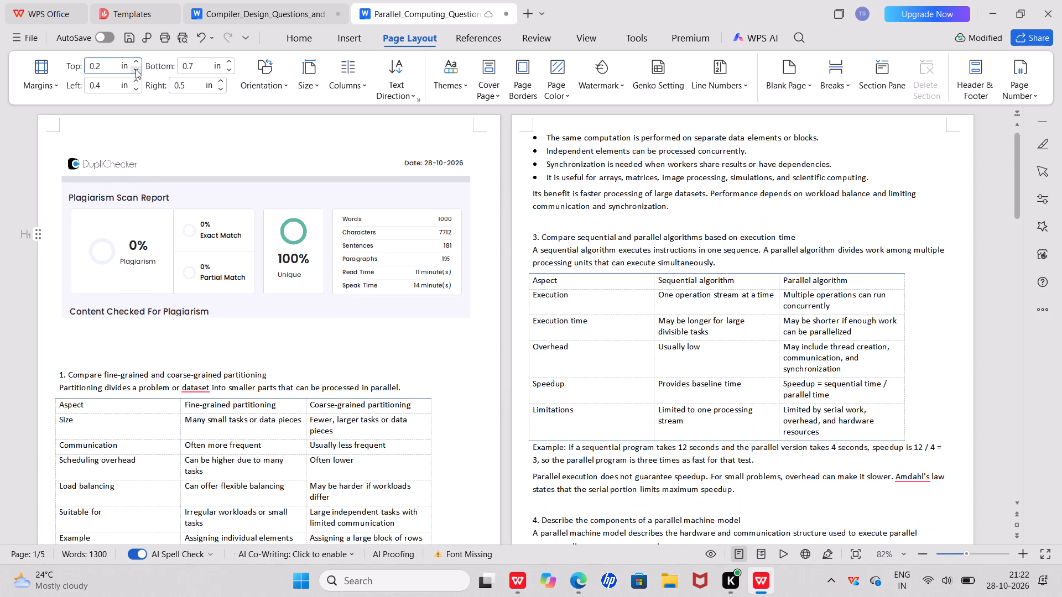
pyautogui.click(136, 69)
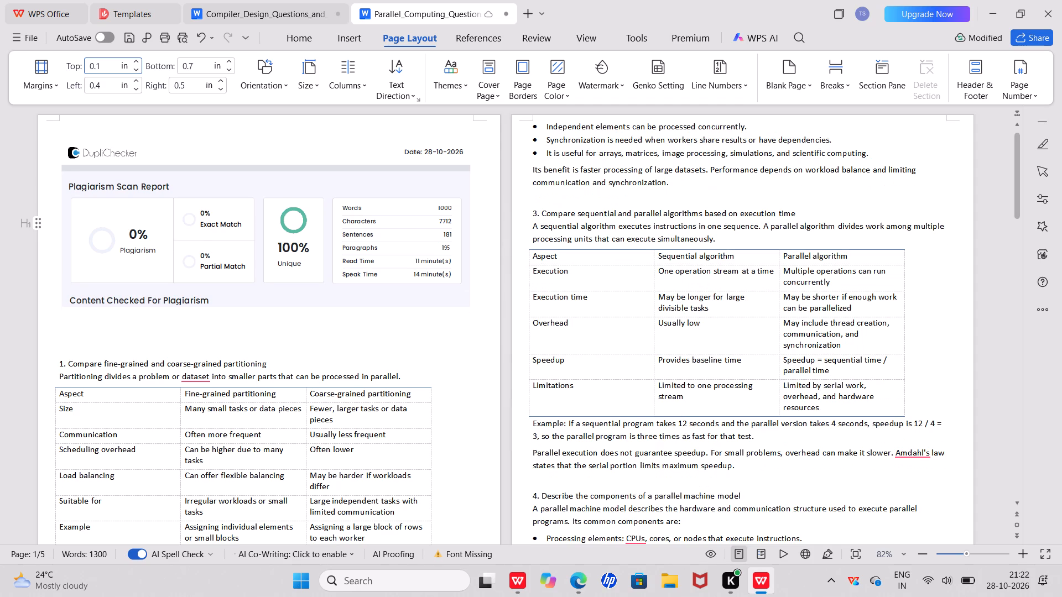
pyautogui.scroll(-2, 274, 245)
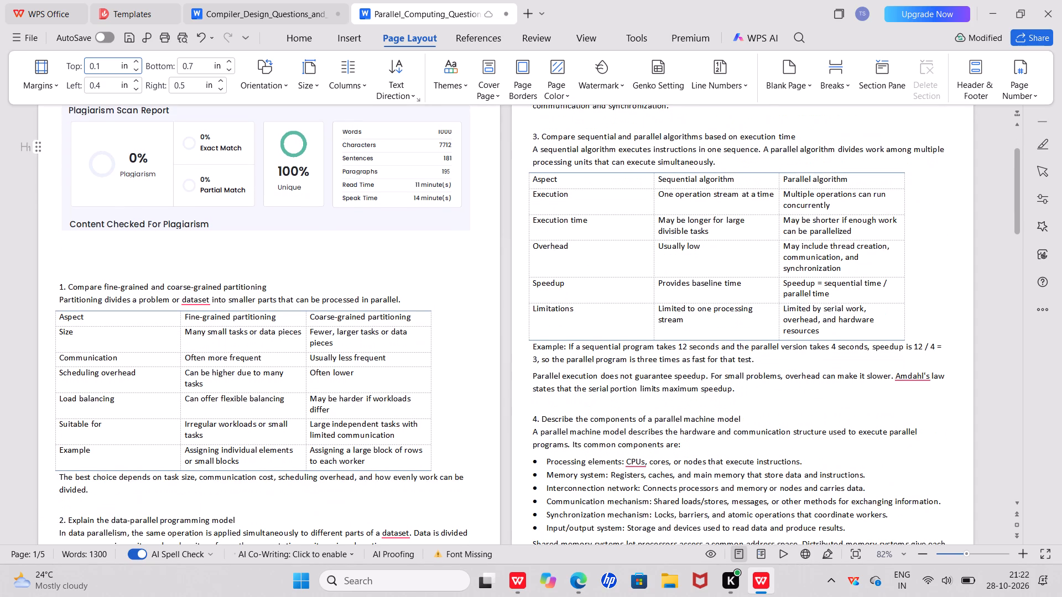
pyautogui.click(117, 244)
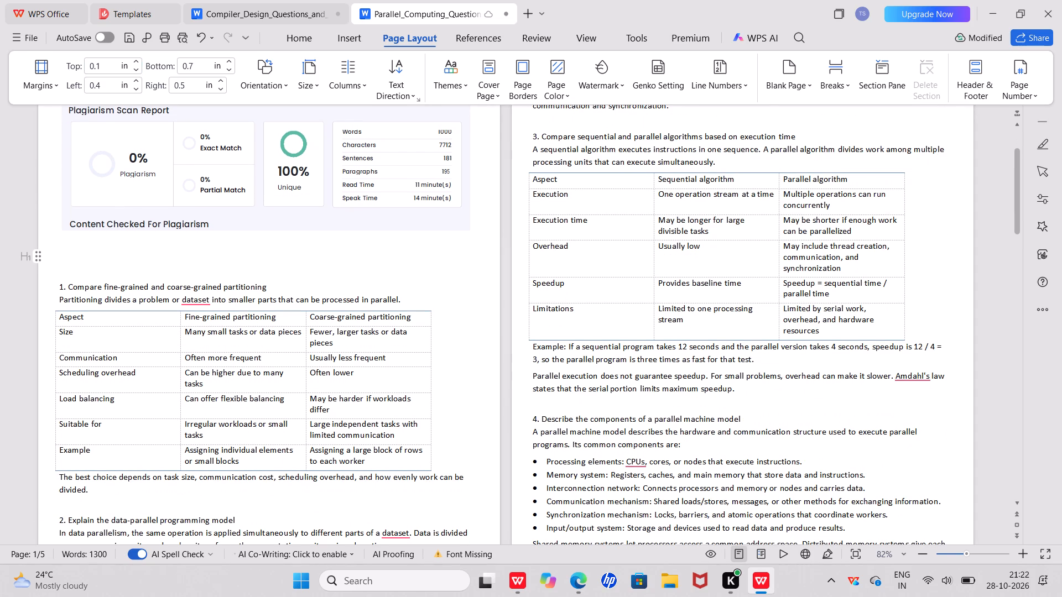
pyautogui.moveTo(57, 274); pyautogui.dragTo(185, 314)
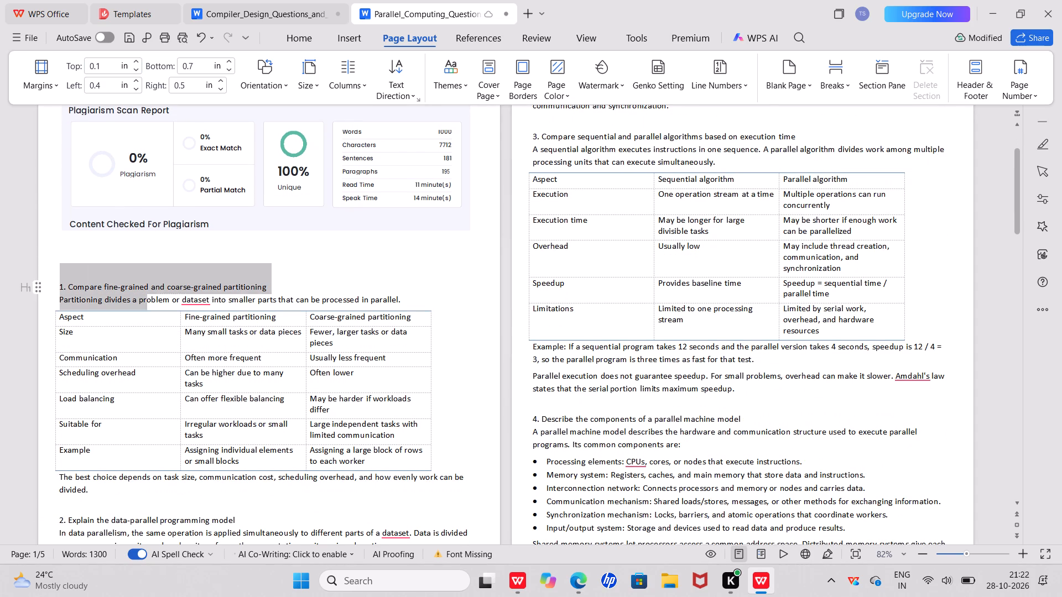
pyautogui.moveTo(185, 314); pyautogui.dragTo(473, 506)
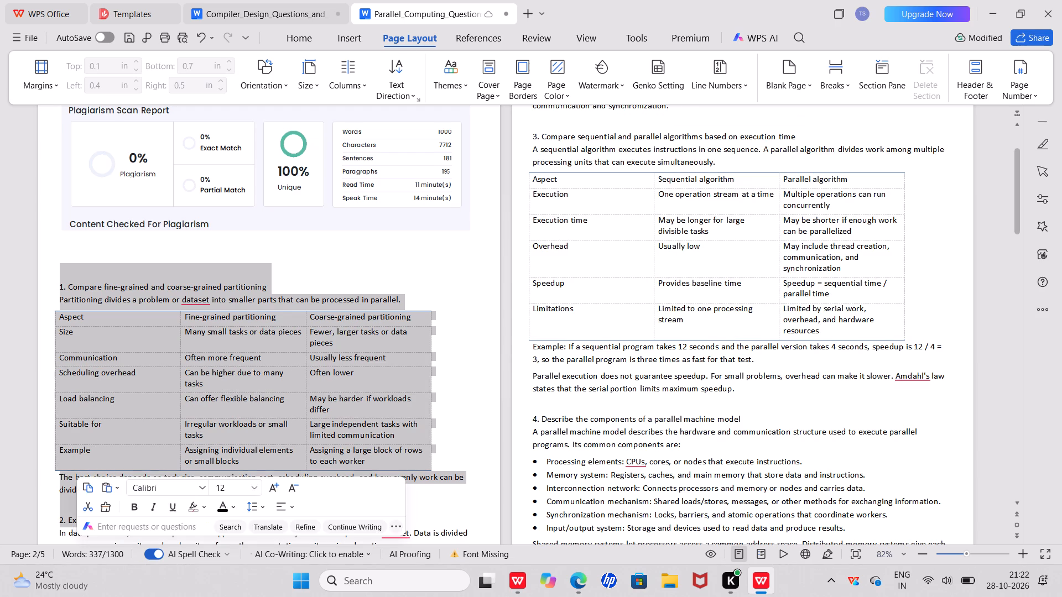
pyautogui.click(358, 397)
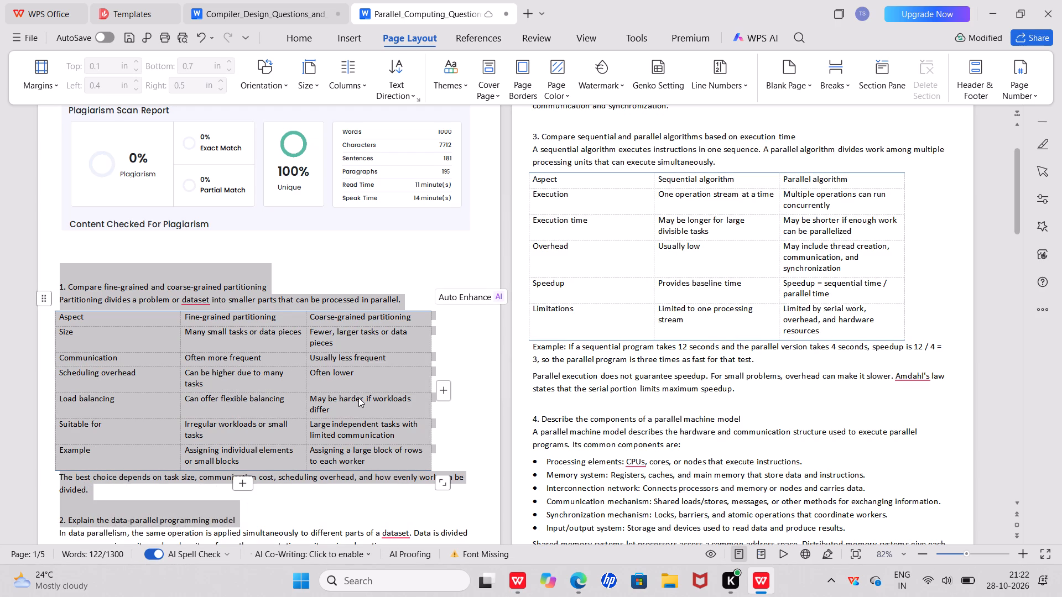
# Remove and reapply the bullets on the six component items, Processing elements through Input/output system, under question 4.
pyautogui.scroll(-2, 358, 397)
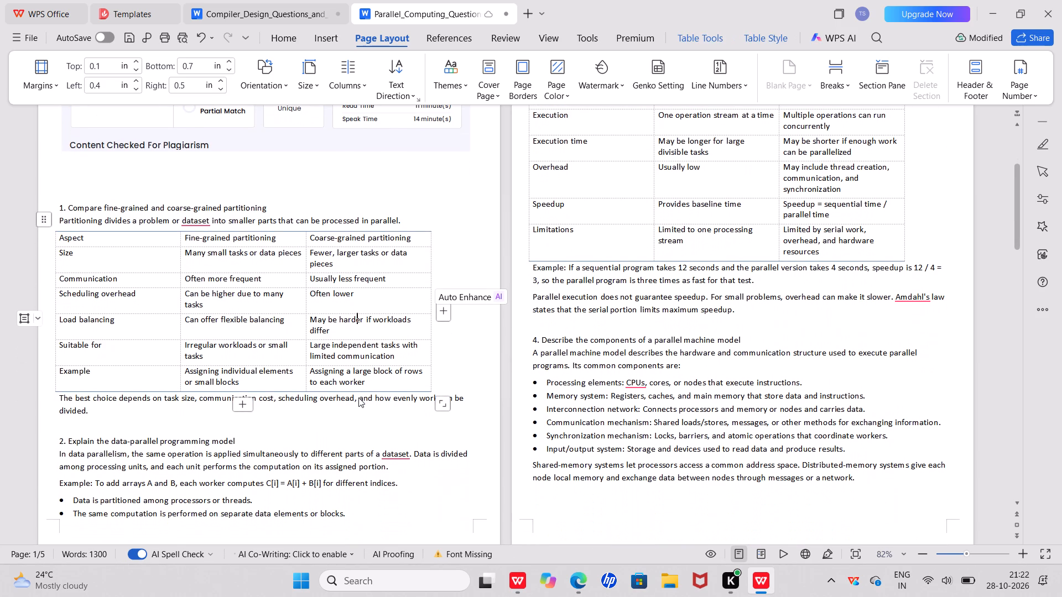
pyautogui.scroll(-4, 358, 397)
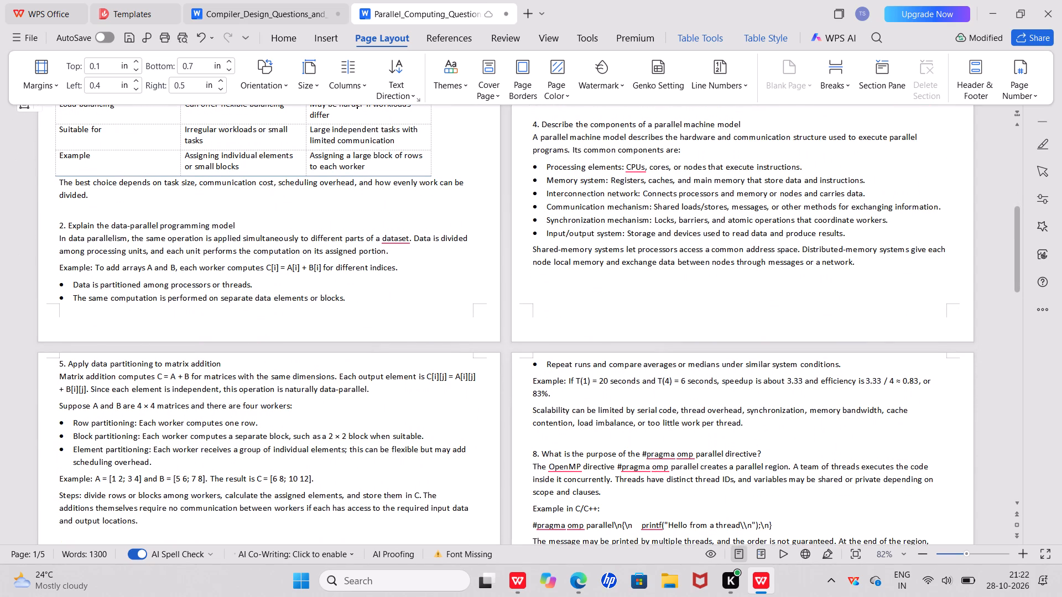
pyautogui.moveTo(533, 163); pyautogui.dragTo(572, 211)
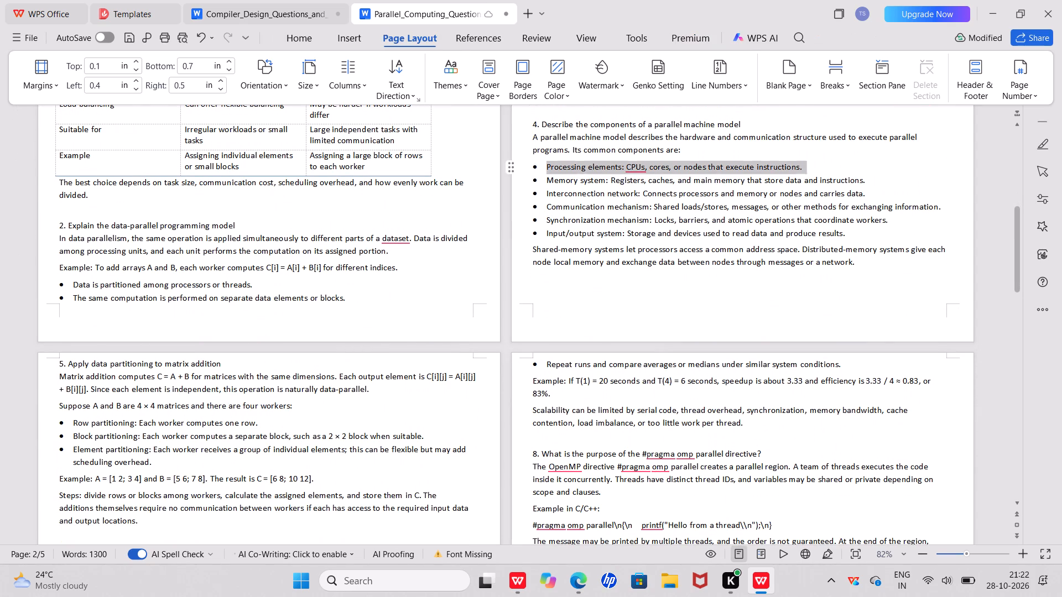
pyautogui.moveTo(572, 211); pyautogui.dragTo(847, 227)
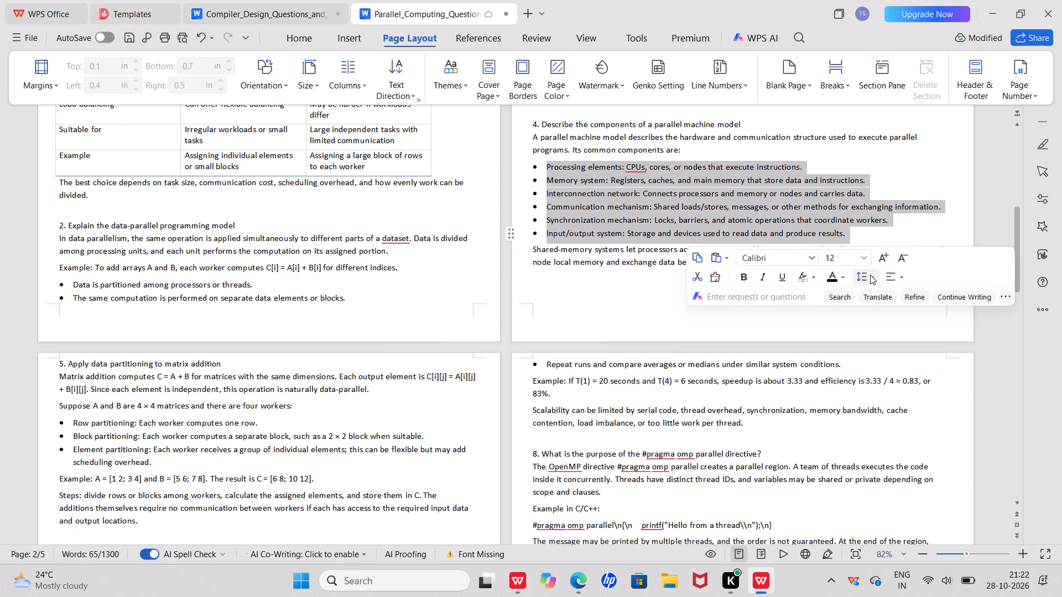
pyautogui.click(885, 273)
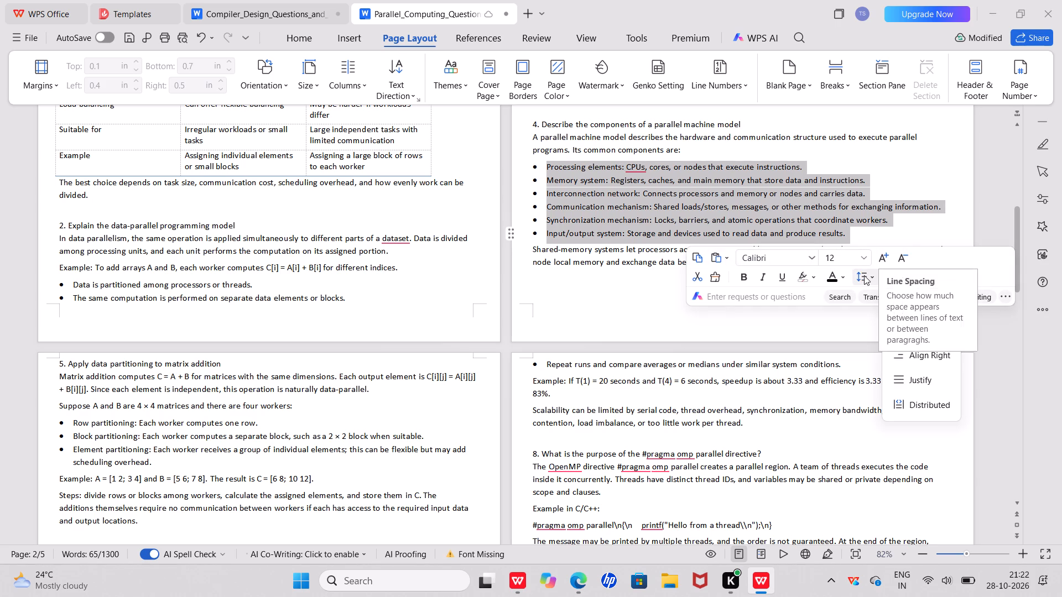
pyautogui.click(955, 265)
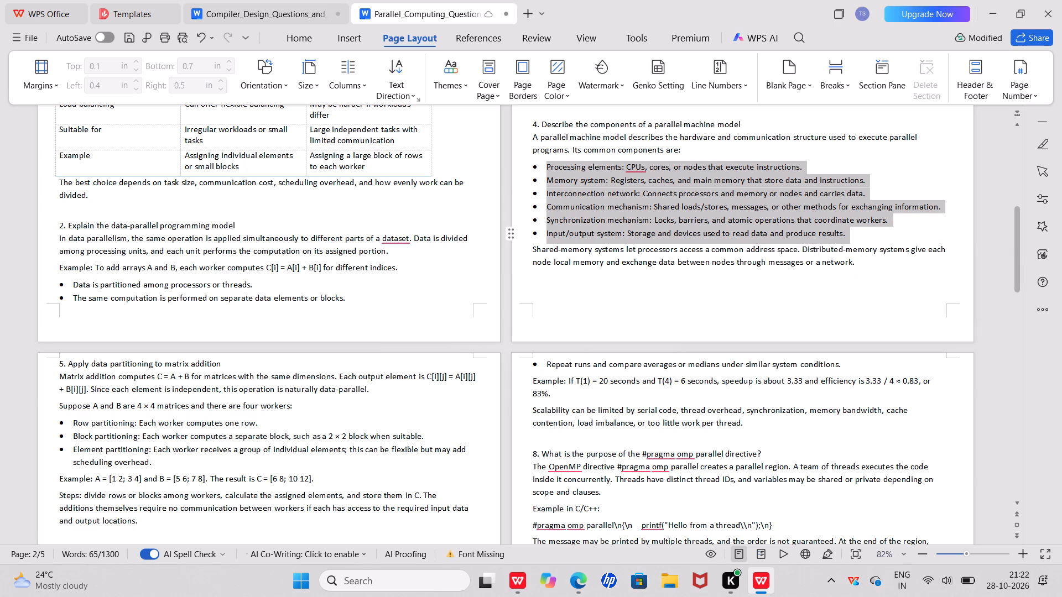
pyautogui.click(298, 41)
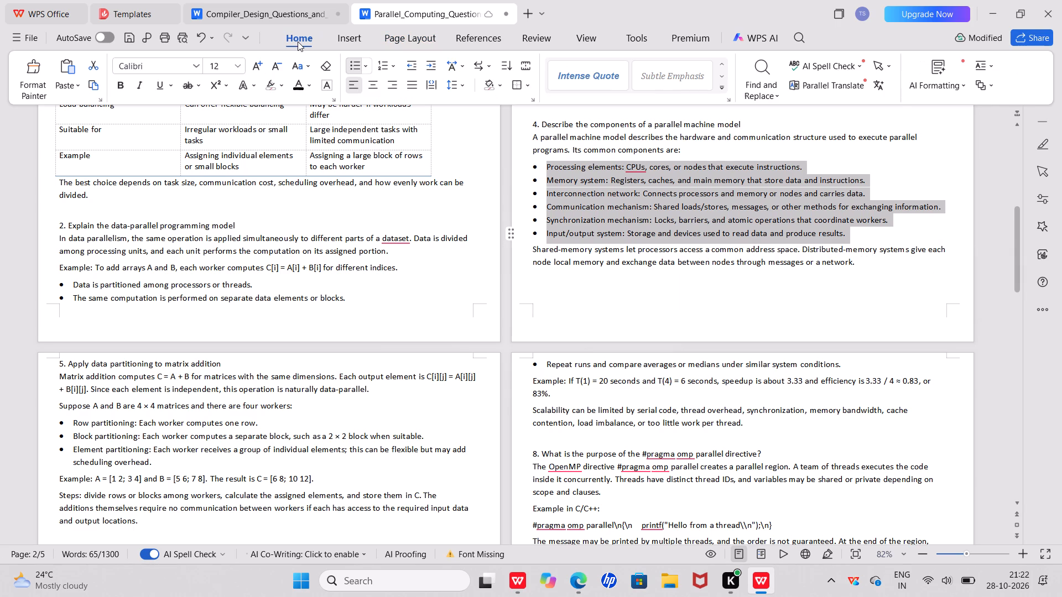
pyautogui.click(353, 67)
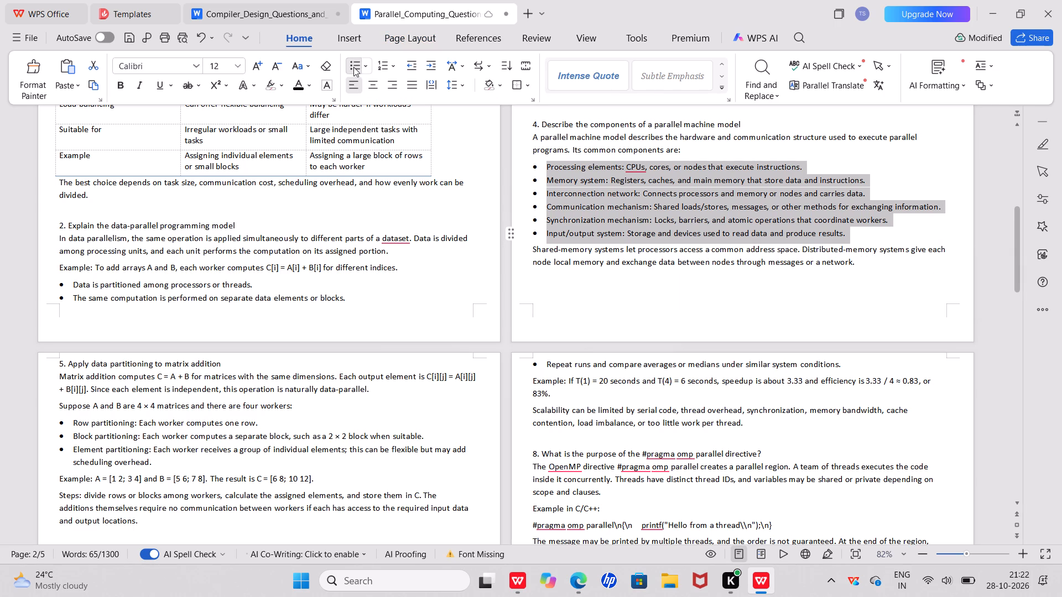
pyautogui.click(353, 67)
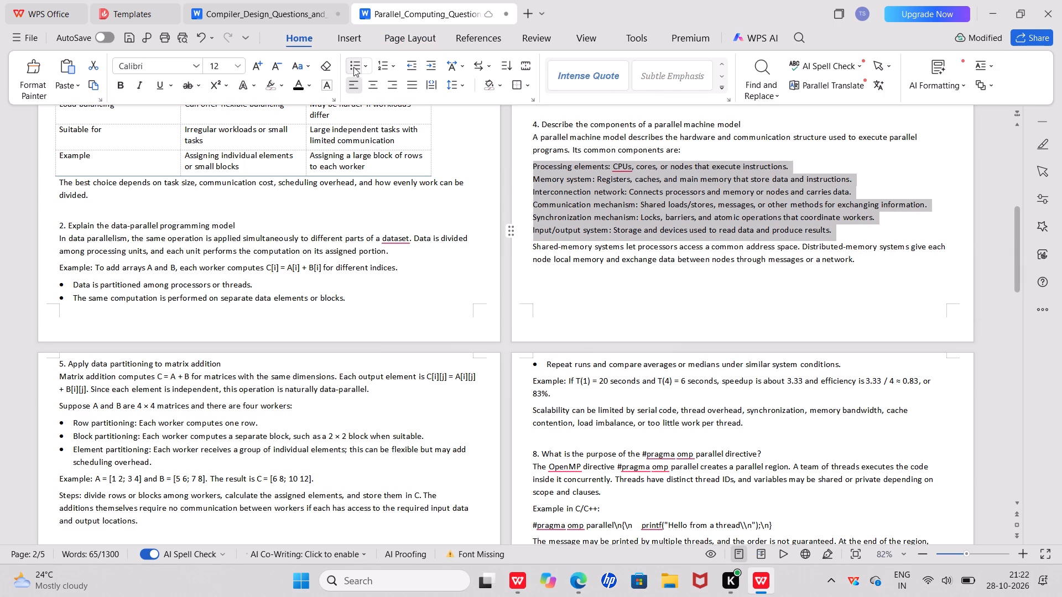
pyautogui.click(514, 281)
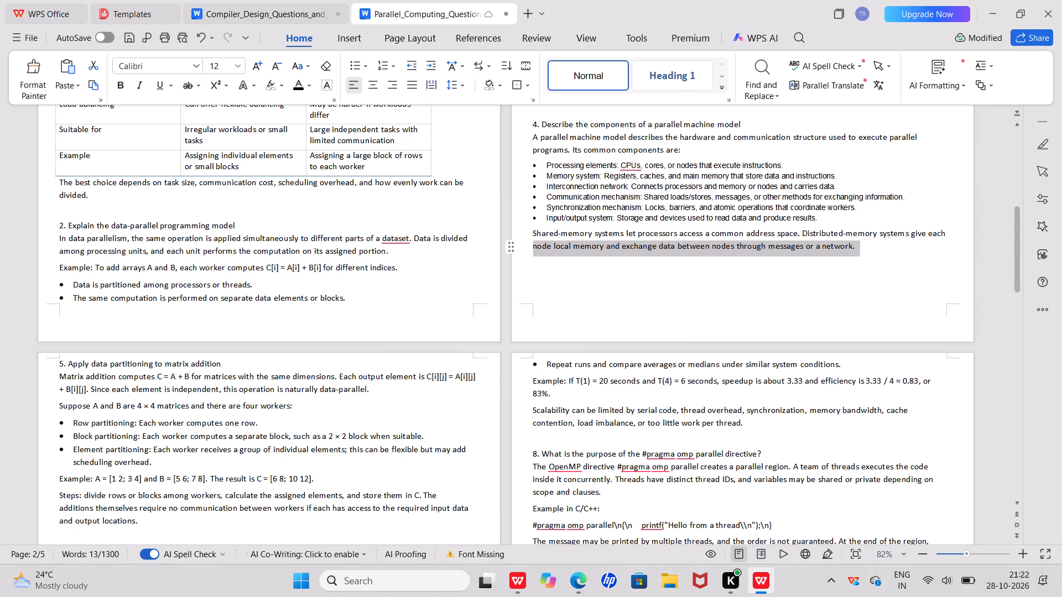
# Remove and reapply the bullets on the row, block and element partitioning items under question 5.
pyautogui.scroll(-4, 612, 368)
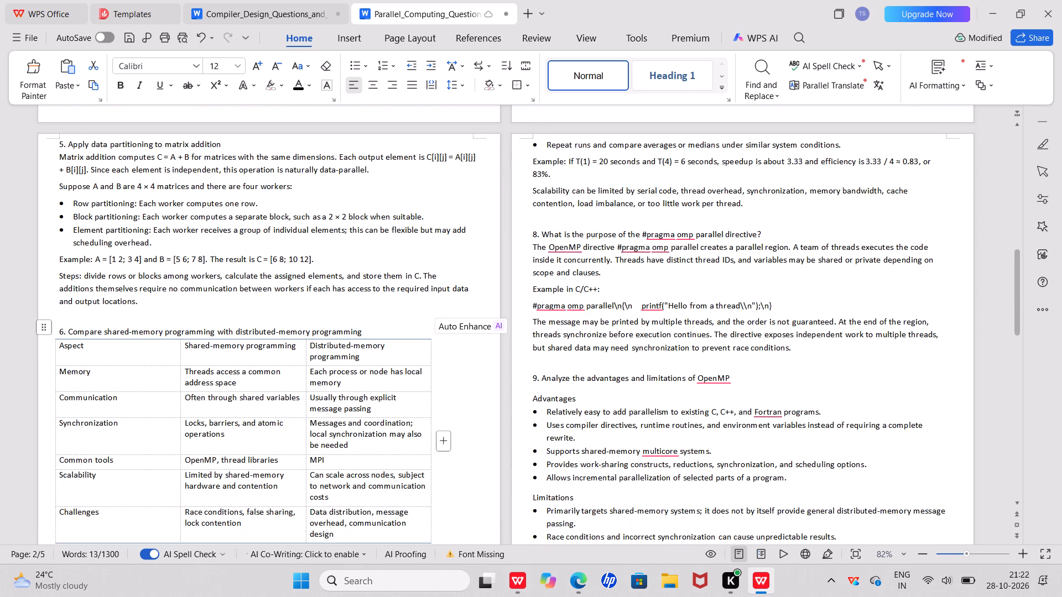
pyautogui.moveTo(54, 201); pyautogui.dragTo(157, 238)
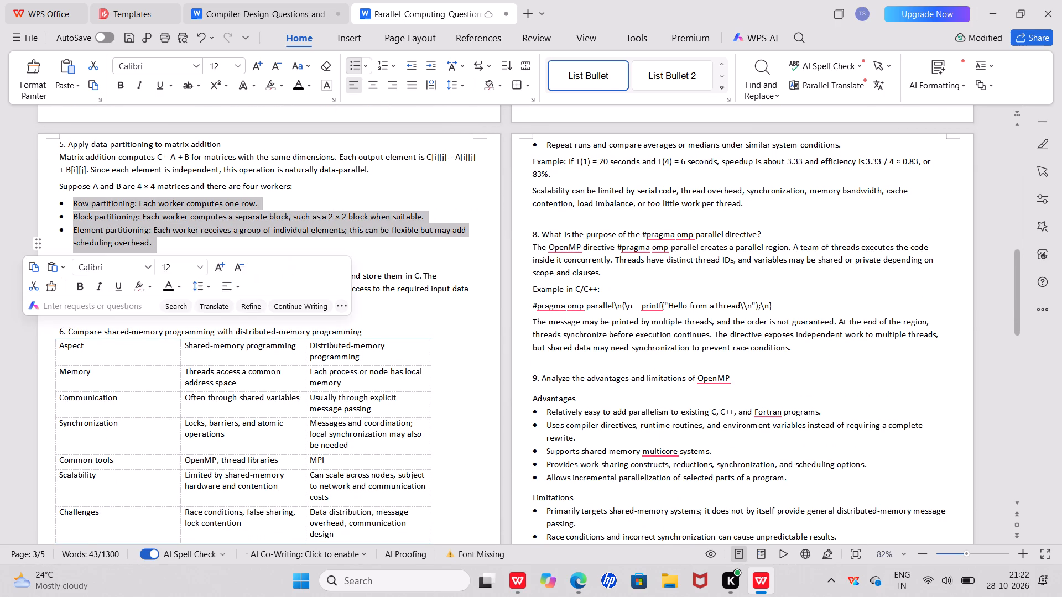
pyautogui.click(352, 64)
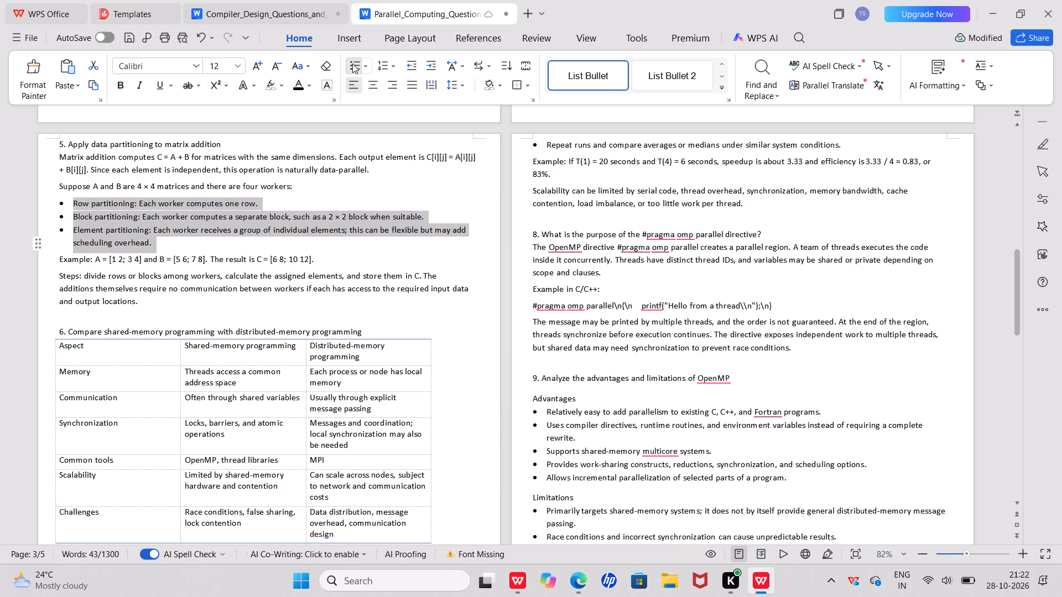
pyautogui.click(352, 64)
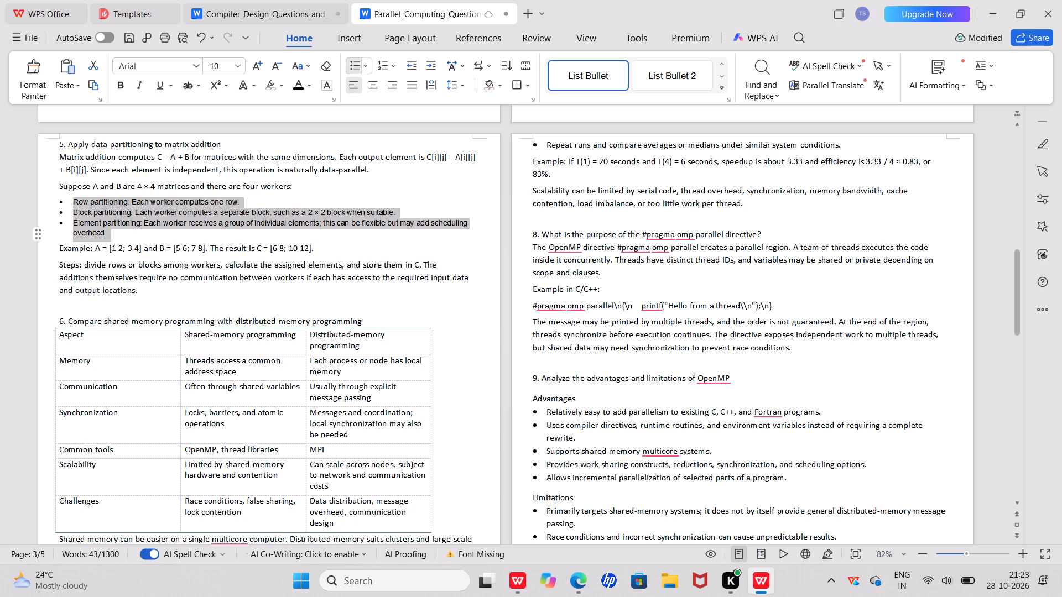
pyautogui.click(252, 289)
# Remove and reapply the bullets on the four items from Speedup to Weak scaling under question 7.
pyautogui.scroll(-3, 252, 289)
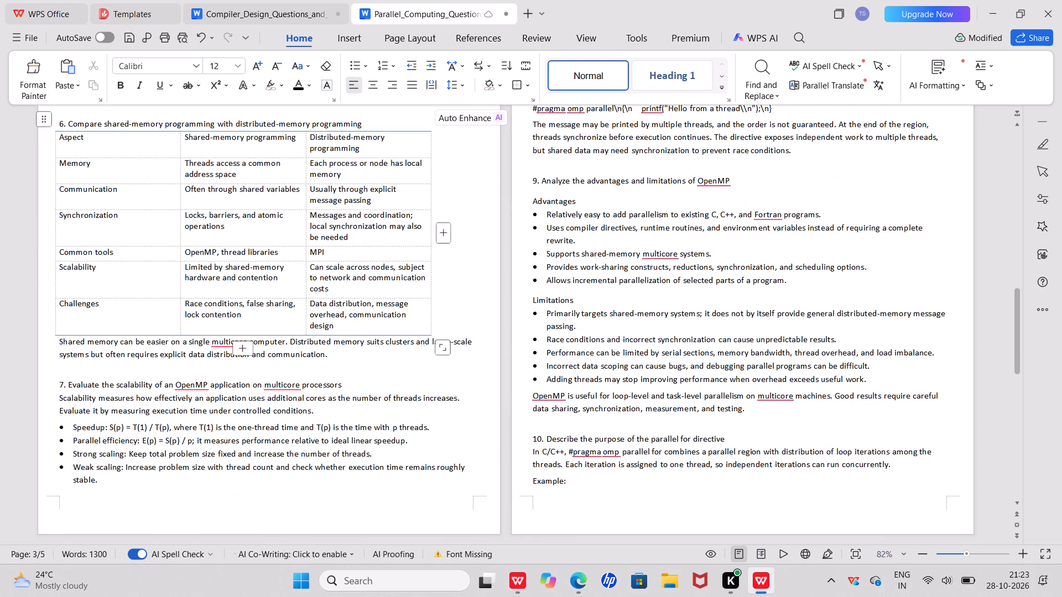
pyautogui.moveTo(59, 427); pyautogui.dragTo(130, 480)
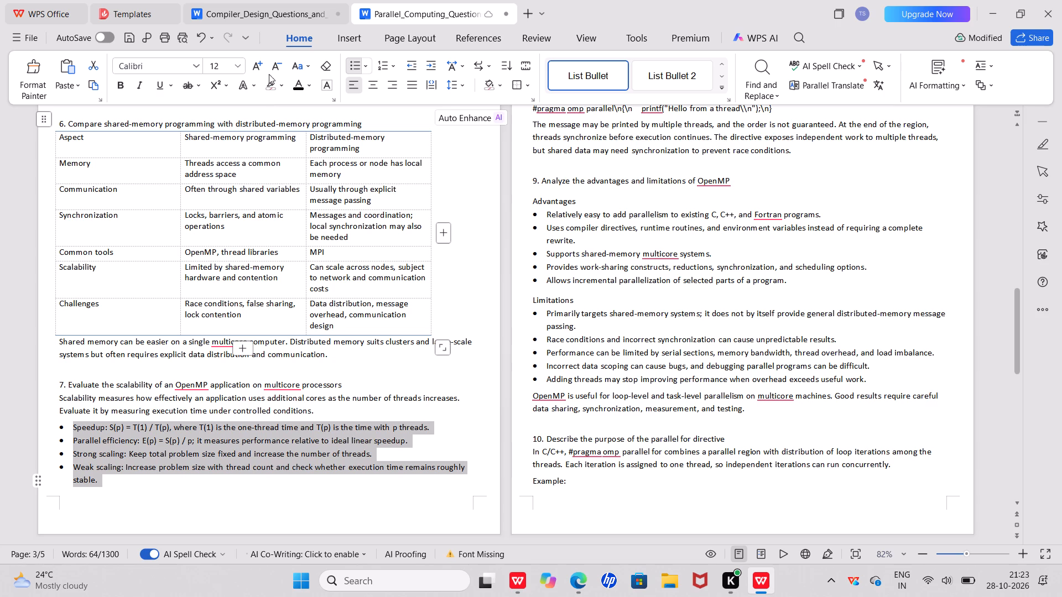
pyautogui.click(350, 63)
pyautogui.click(350, 63)
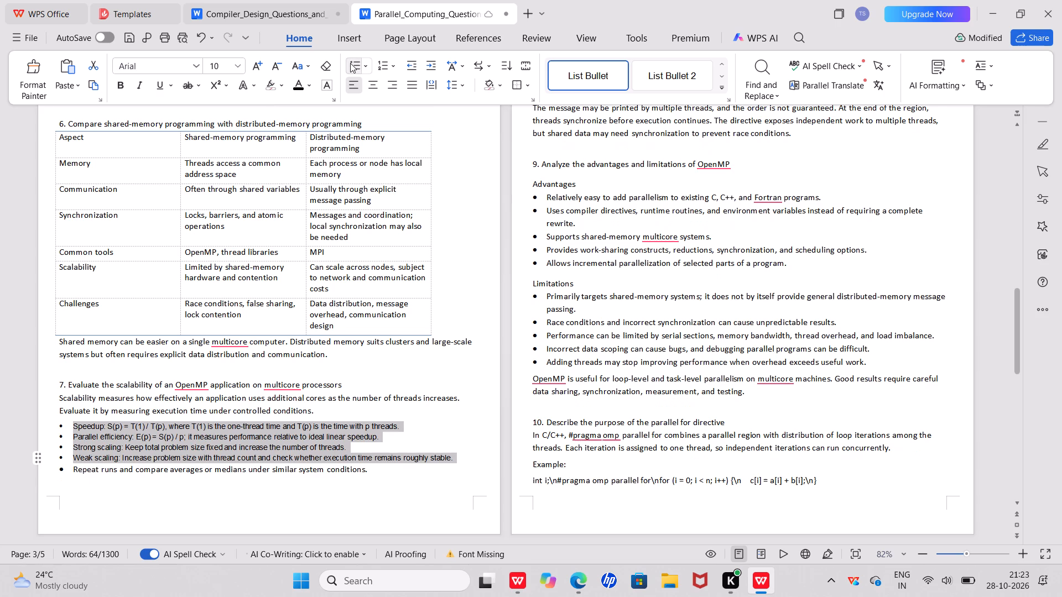
# Remove and reapply bullets across question 9's advantages and limitations lists, including the Limitations heading between them.
pyautogui.click(536, 195)
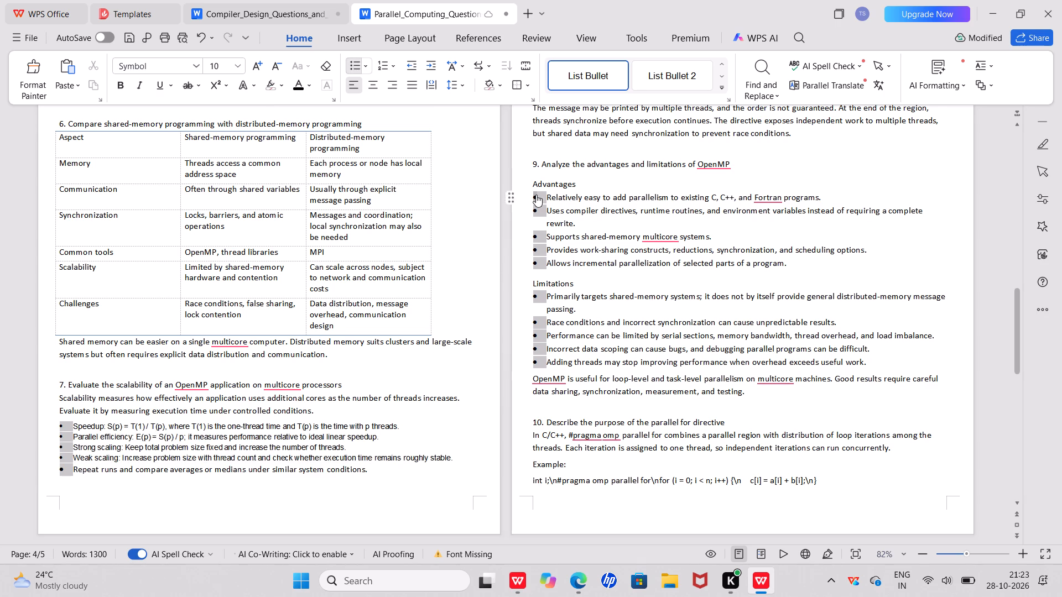
pyautogui.click(594, 183)
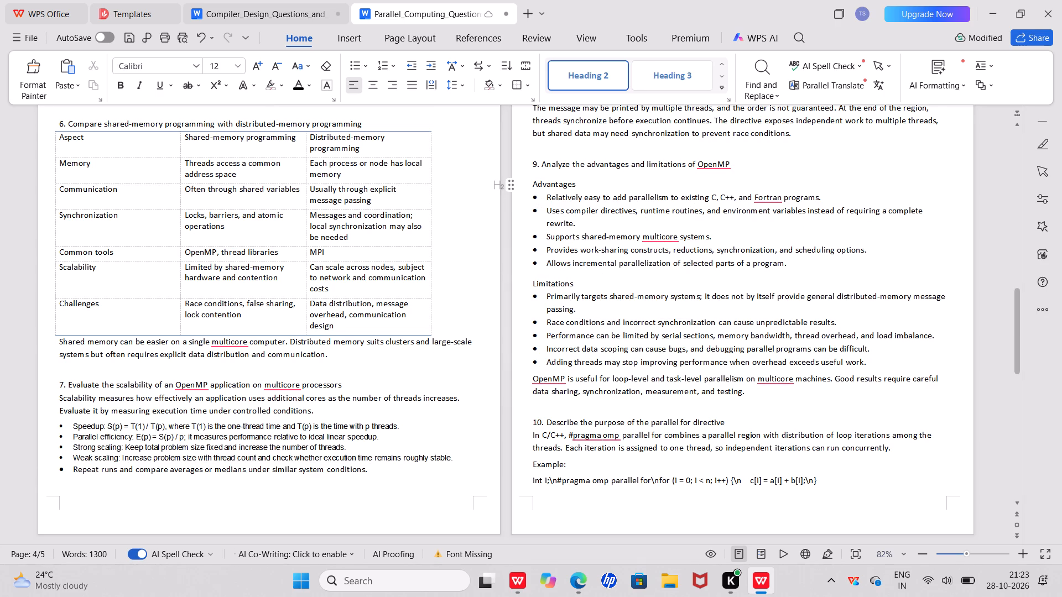
pyautogui.moveTo(544, 197); pyautogui.dragTo(871, 357)
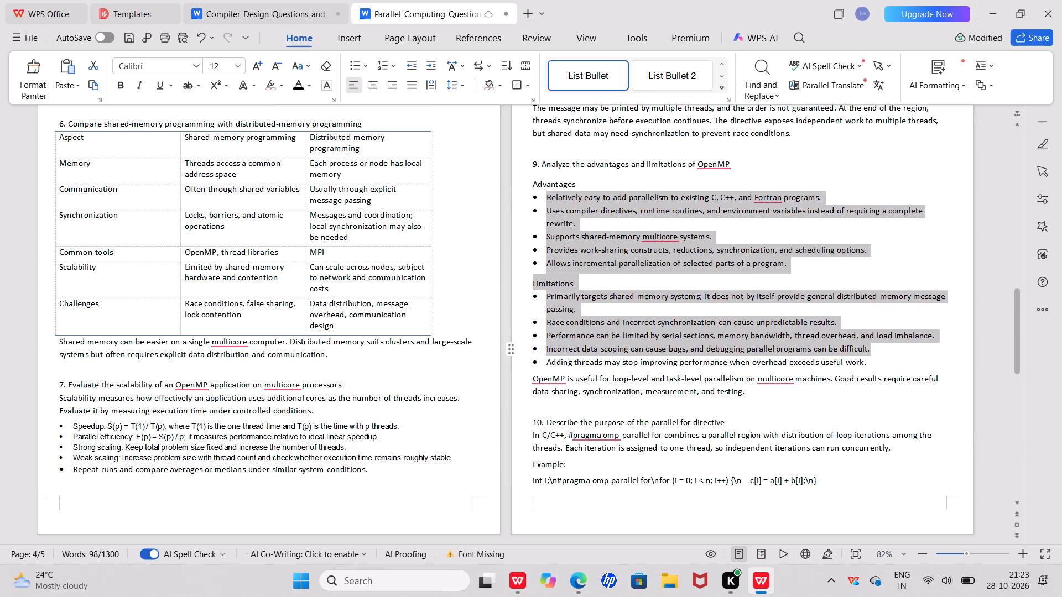
pyautogui.moveTo(871, 357); pyautogui.dragTo(870, 362)
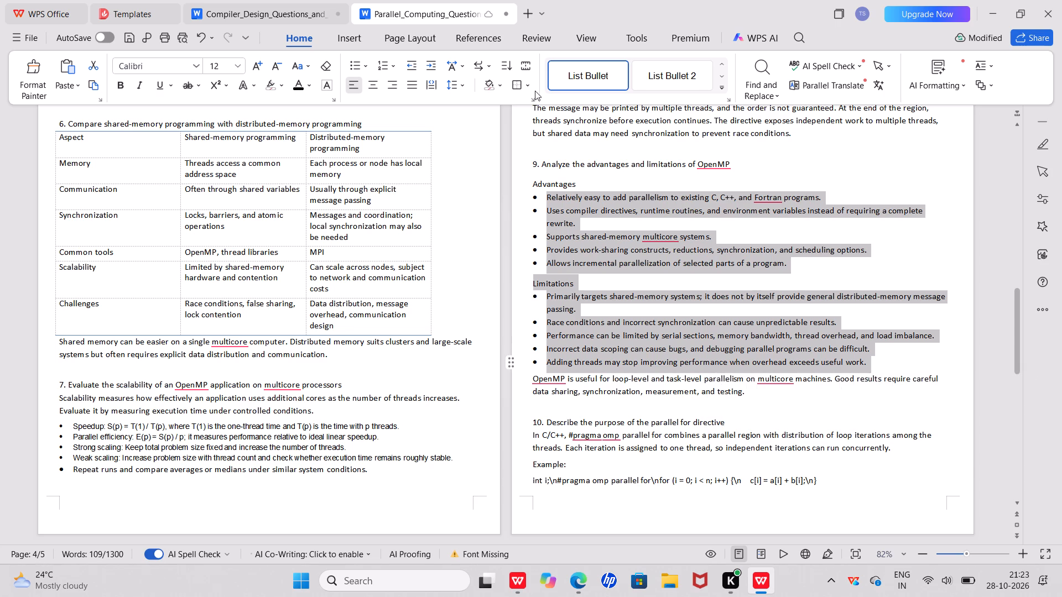
pyautogui.click(349, 66)
pyautogui.click(349, 66)
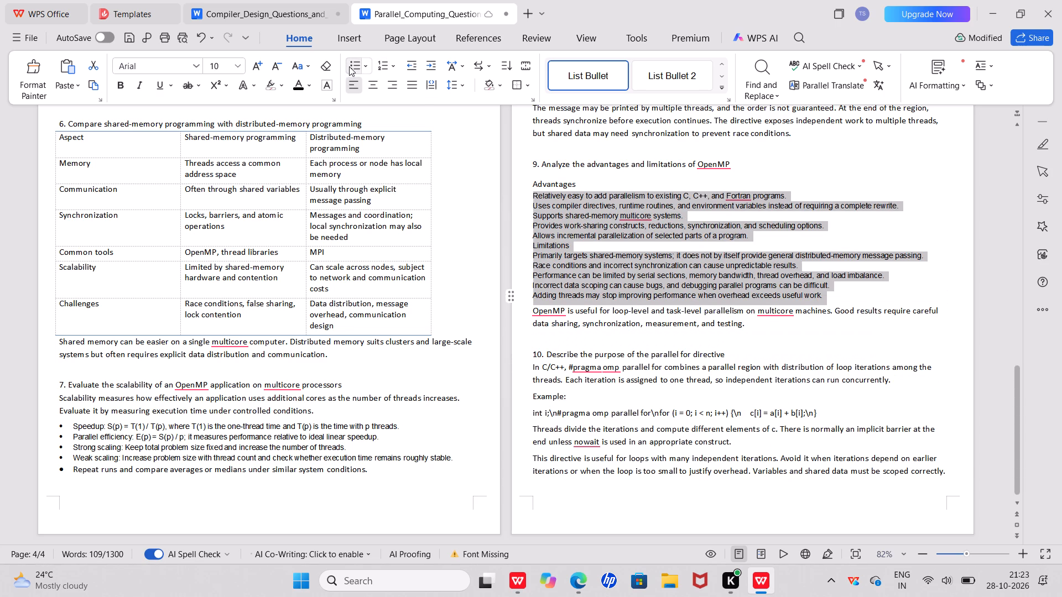
pyautogui.click(349, 66)
pyautogui.click(779, 355)
# Remove and reapply the bullets on the first two list items under question 2, at the end of page 1.
pyautogui.scroll(-1, 779, 355)
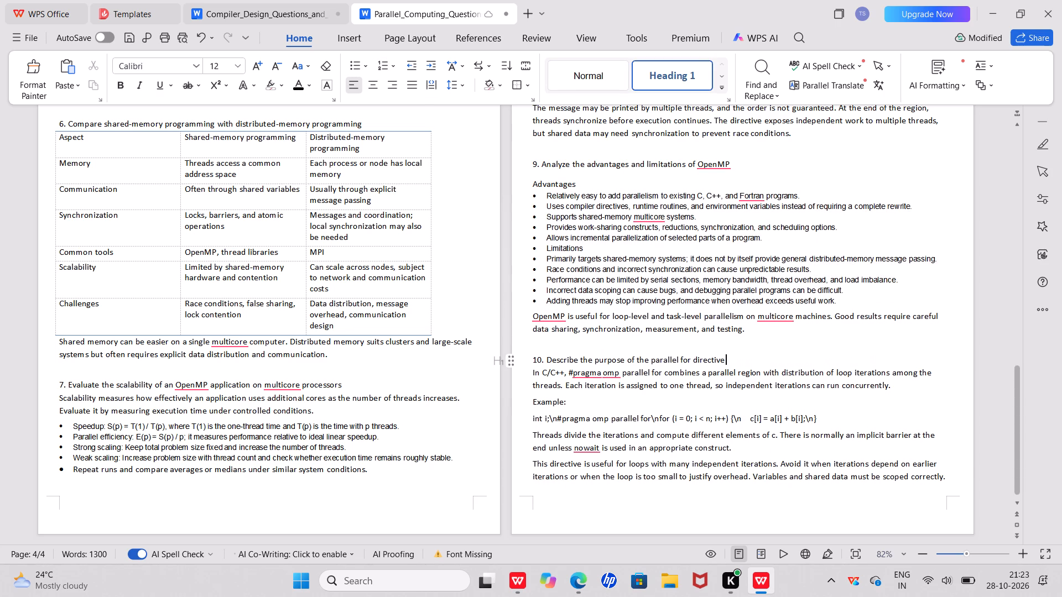
pyautogui.scroll(-2, 779, 355)
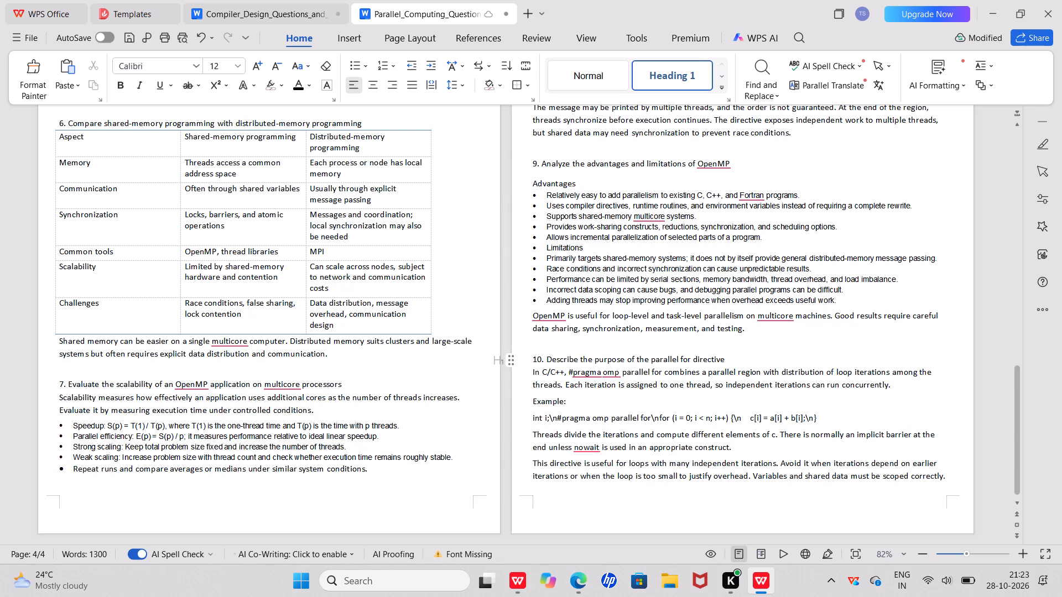
pyautogui.scroll(6, 141, 371)
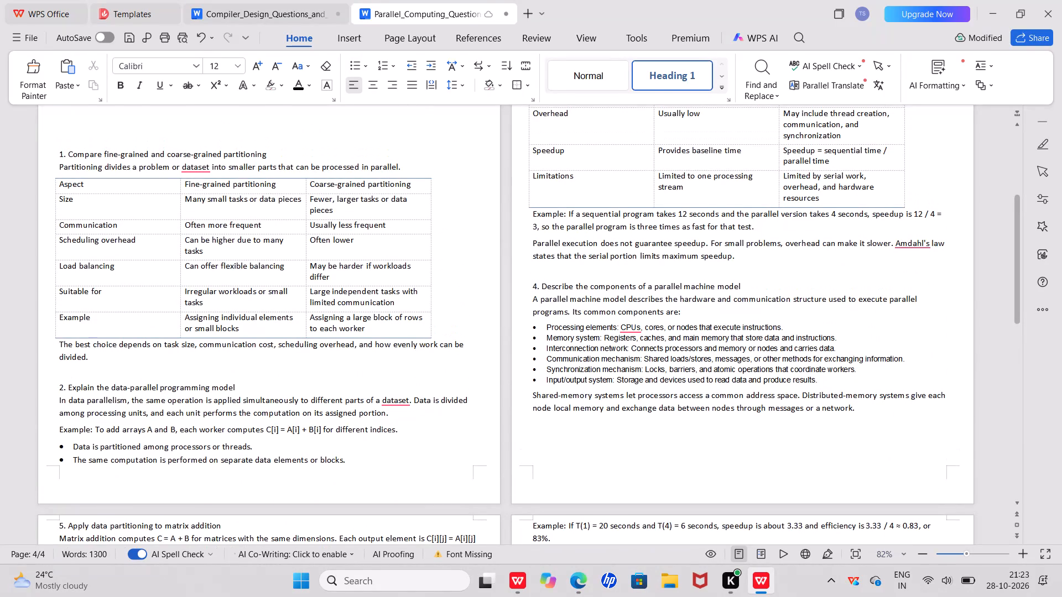
pyautogui.moveTo(54, 447); pyautogui.dragTo(77, 473)
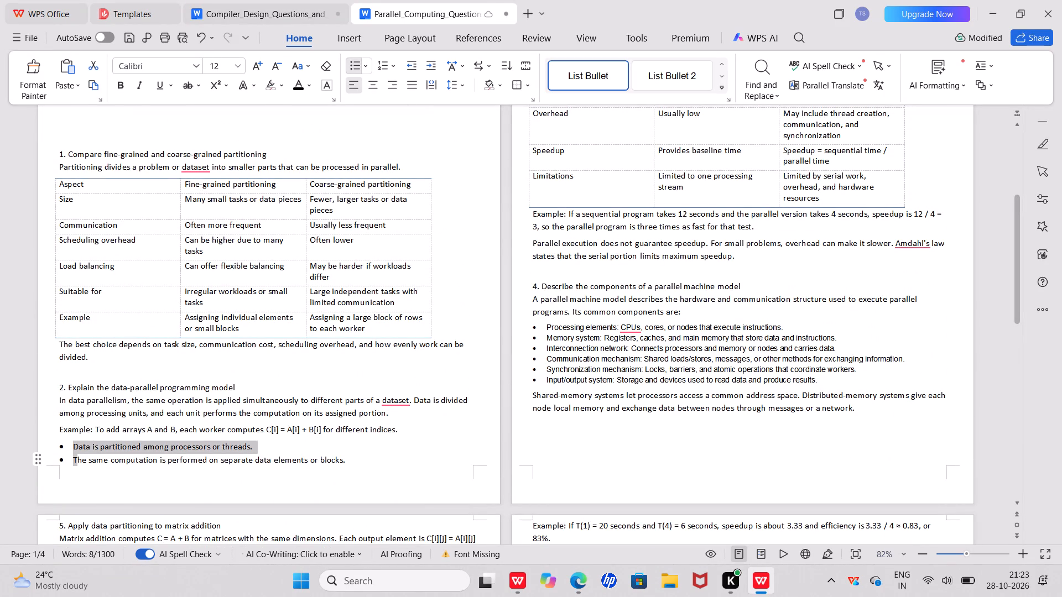
pyautogui.moveTo(77, 473); pyautogui.dragTo(351, 469)
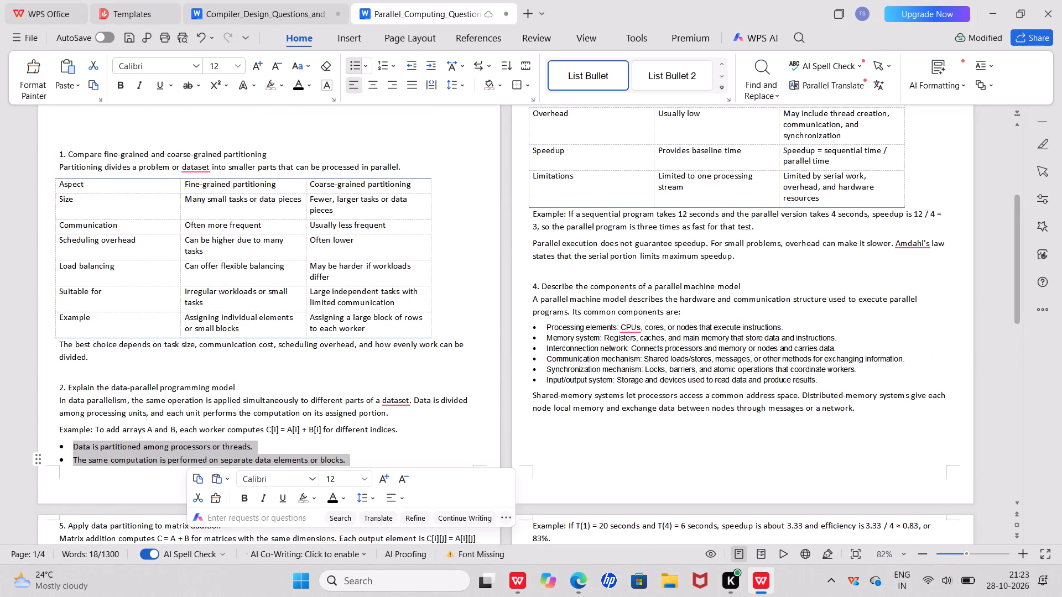
pyautogui.click(355, 65)
pyautogui.click(355, 65)
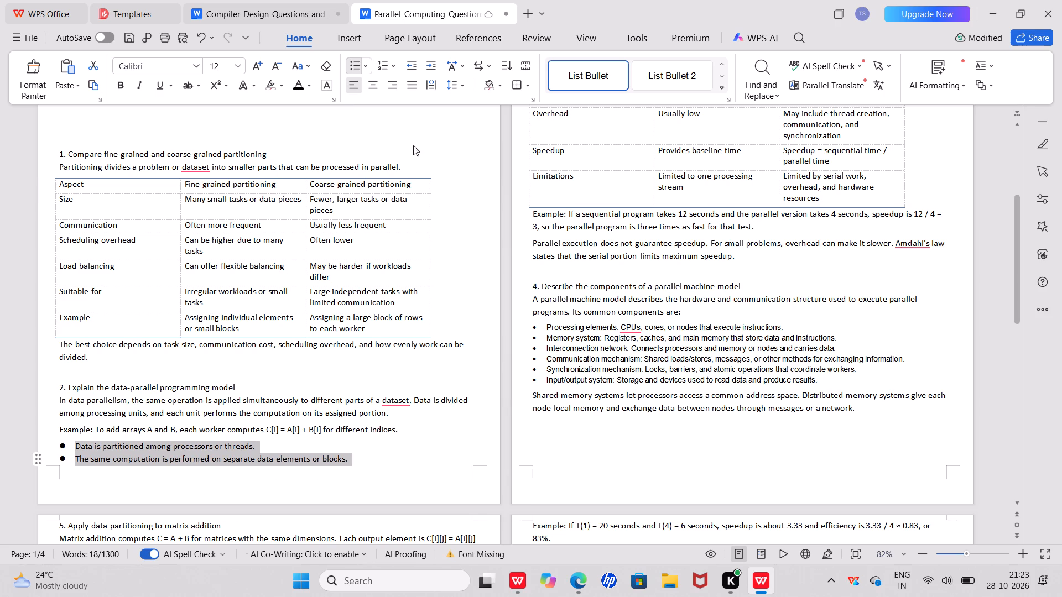
pyautogui.click(352, 64)
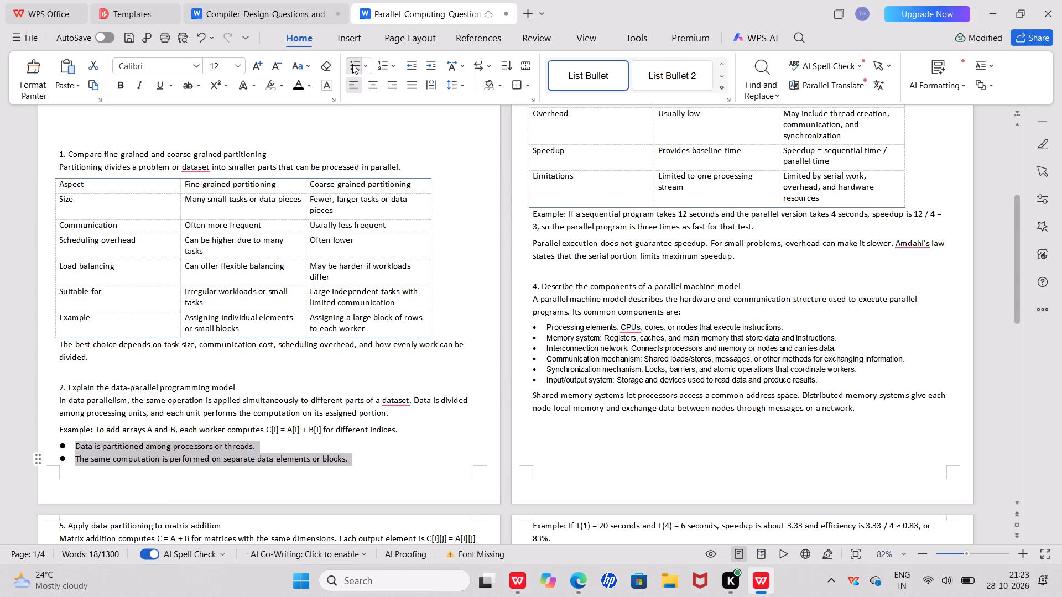
pyautogui.click(352, 64)
pyautogui.click(352, 64)
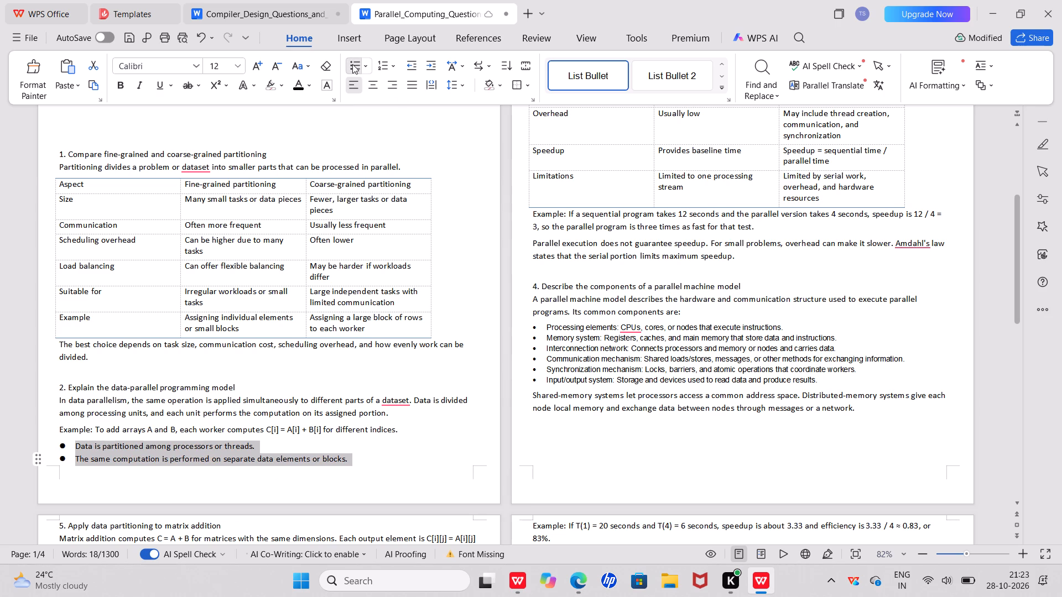
pyautogui.click(352, 64)
pyautogui.click(352, 64)
# Add the line "AAT - I" between the plagiarism report picture and question 1, and begin the line beneath it with "AN".
pyautogui.scroll(5, 637, 247)
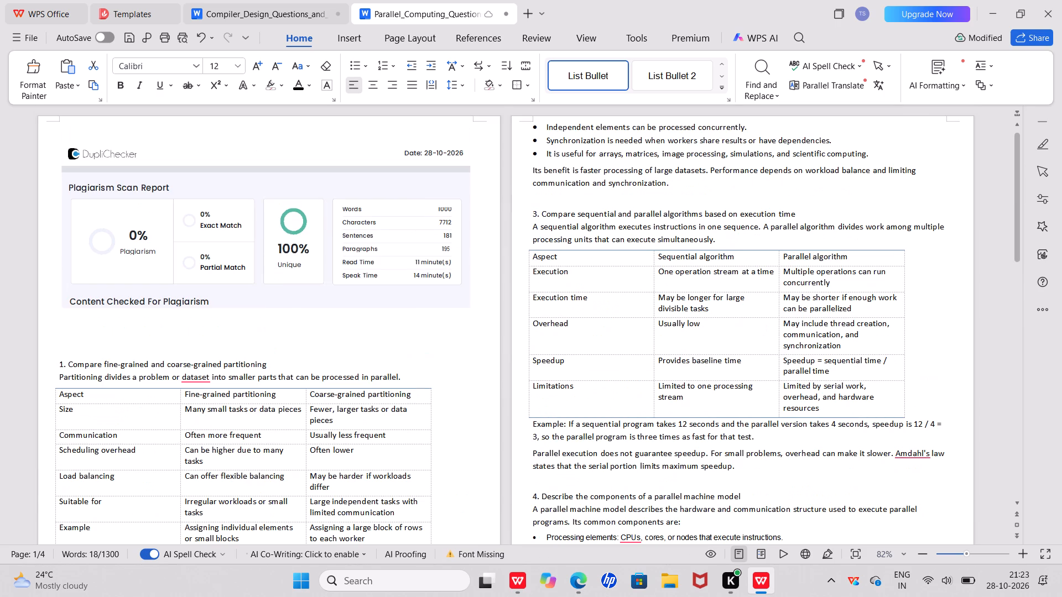
pyautogui.click(142, 318)
pyautogui.press('BackSpace')
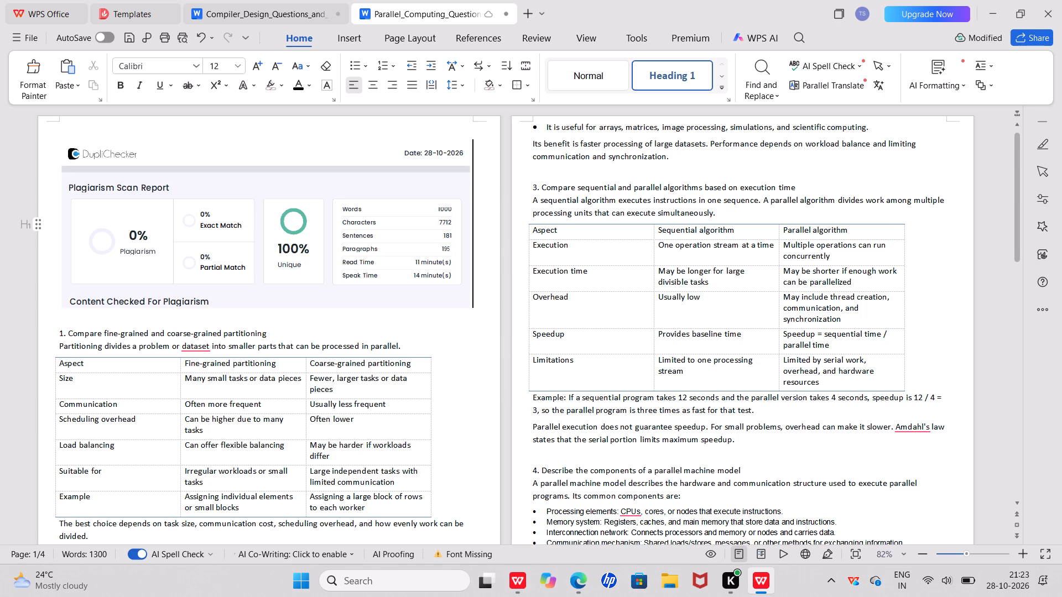
pyautogui.press('Return')
pyautogui.press('Return')
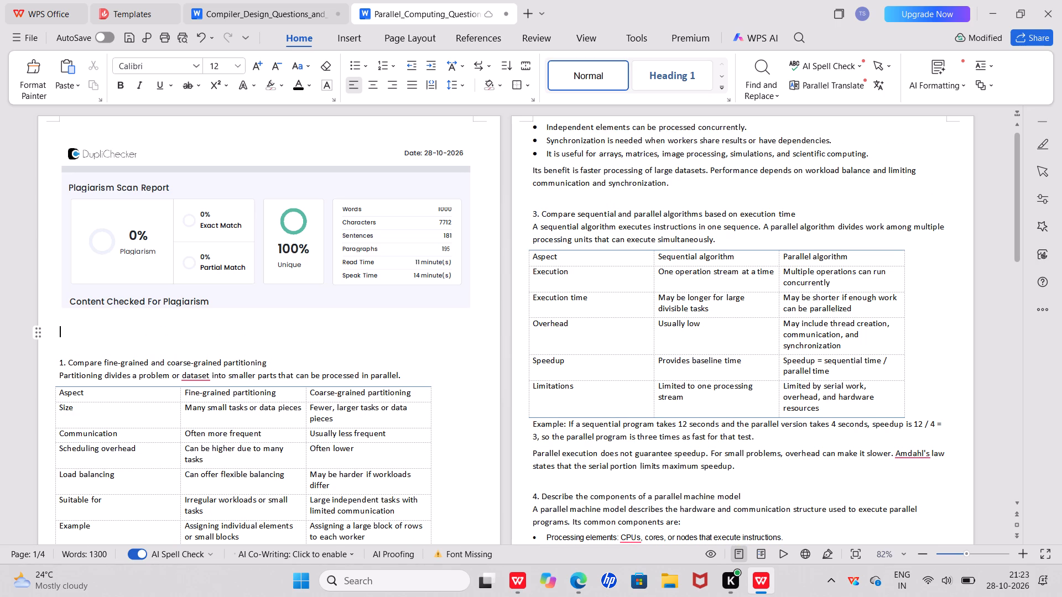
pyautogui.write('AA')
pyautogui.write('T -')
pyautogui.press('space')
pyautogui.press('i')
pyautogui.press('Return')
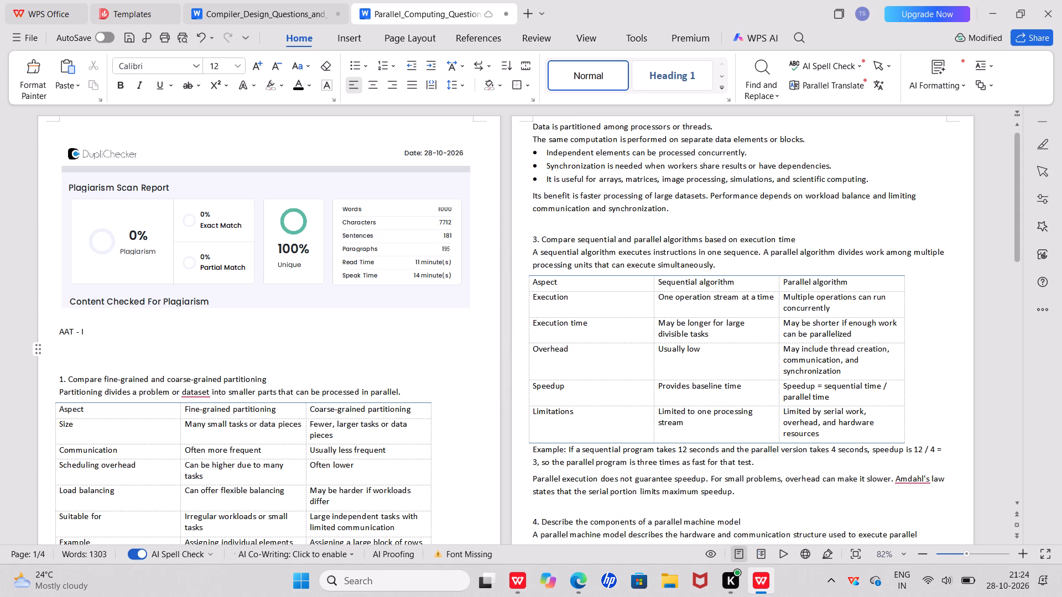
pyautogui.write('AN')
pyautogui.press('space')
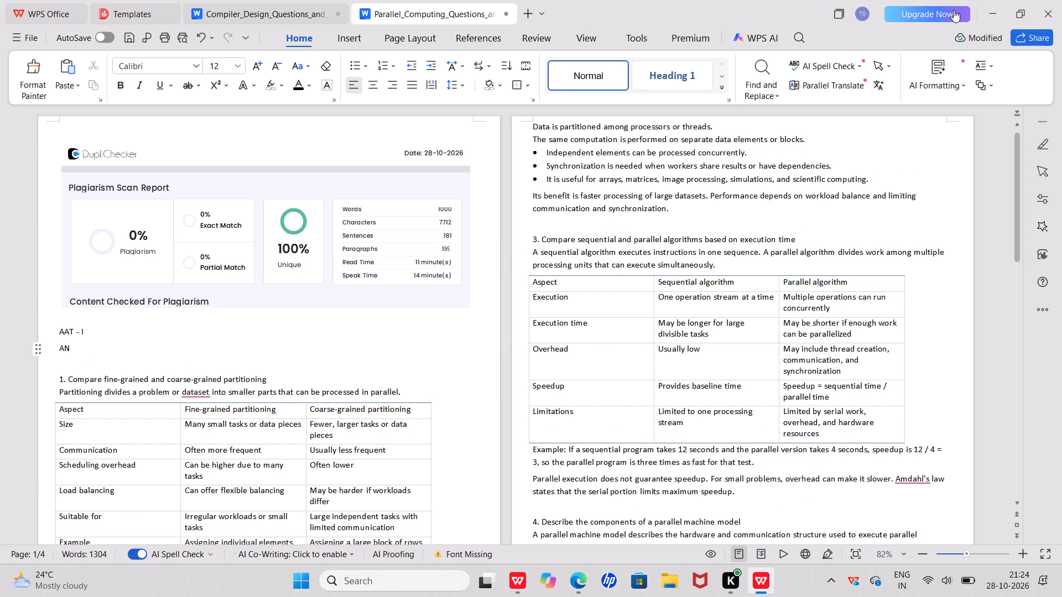
# Place the document side by side with Edge and bring up the first page of the AITD19 PDF report as a reference.
pyautogui.click(934, 42)
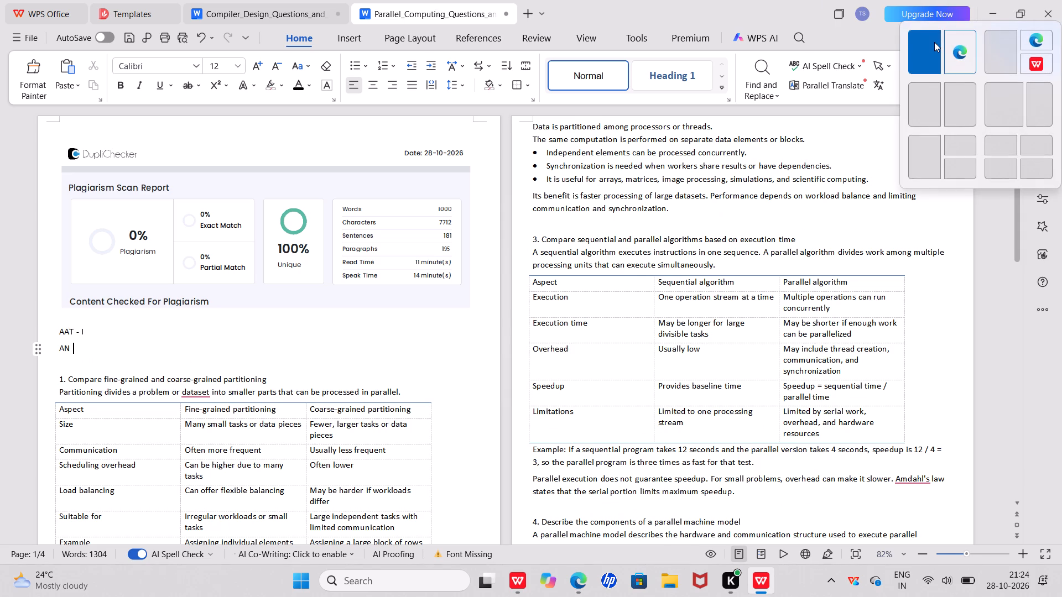
pyautogui.click(688, 209)
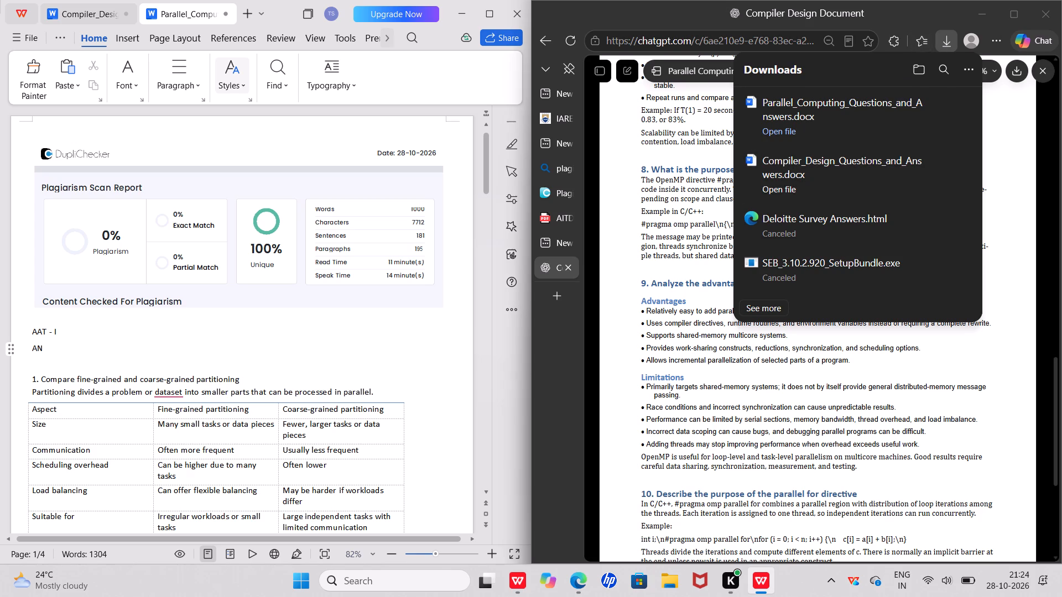
pyautogui.scroll(12, 688, 209)
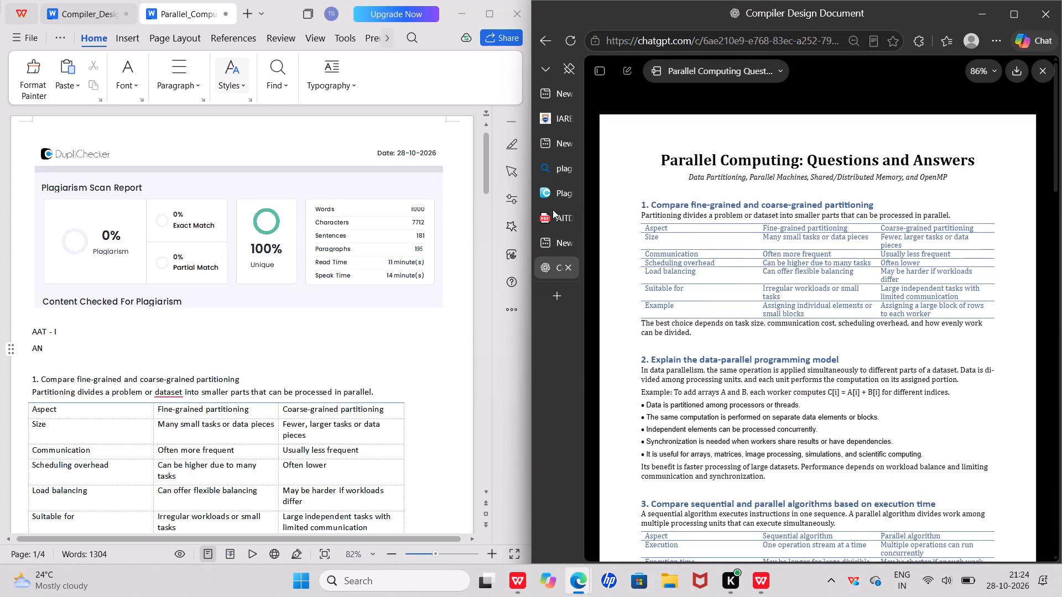
pyautogui.click(544, 214)
pyautogui.scroll(7, 820, 255)
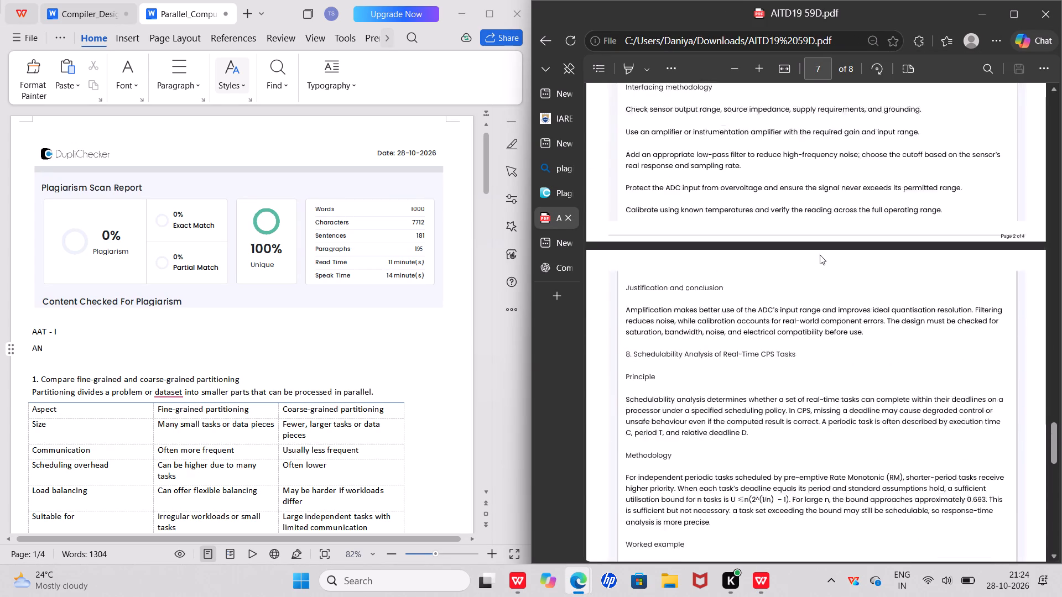
pyautogui.scroll(17, 820, 255)
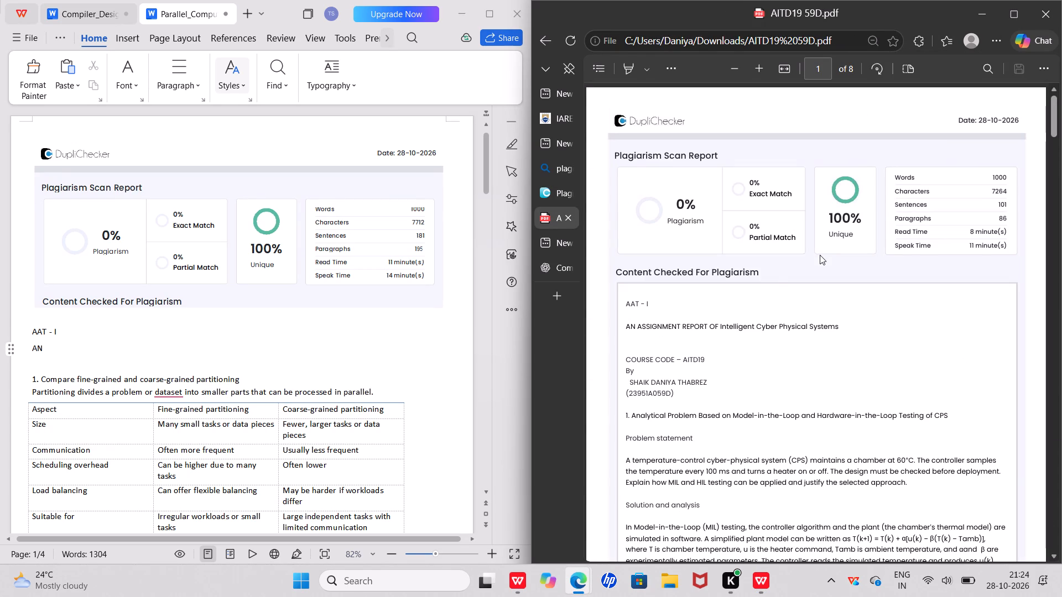
# Continue the line below "AAT - I" so it reads "AN ASSIGNMENT REPORT OF".
pyautogui.click(96, 338)
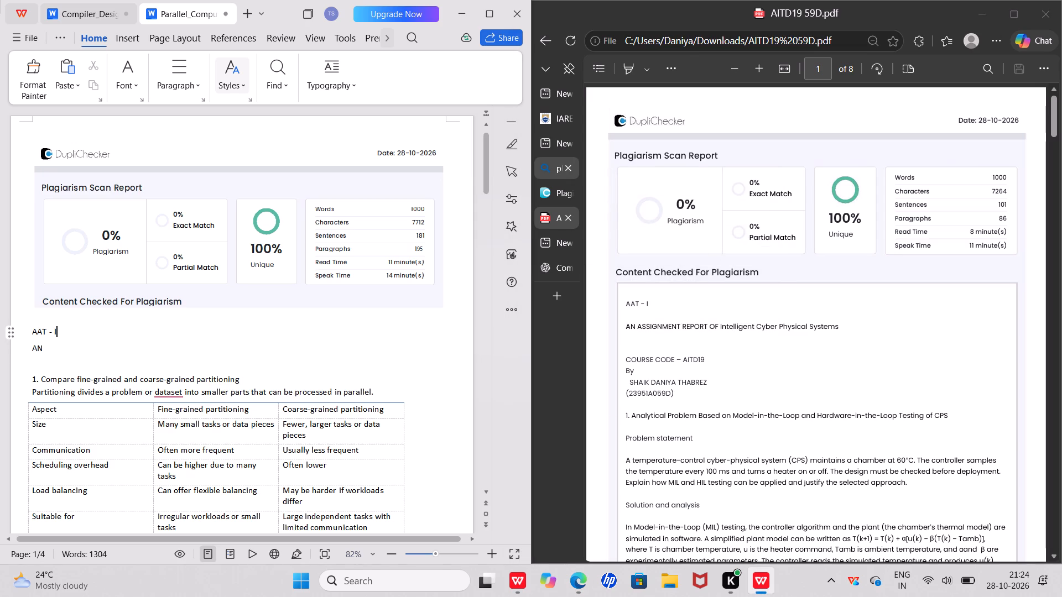
pyautogui.click(46, 347)
pyautogui.press('BackSpace')
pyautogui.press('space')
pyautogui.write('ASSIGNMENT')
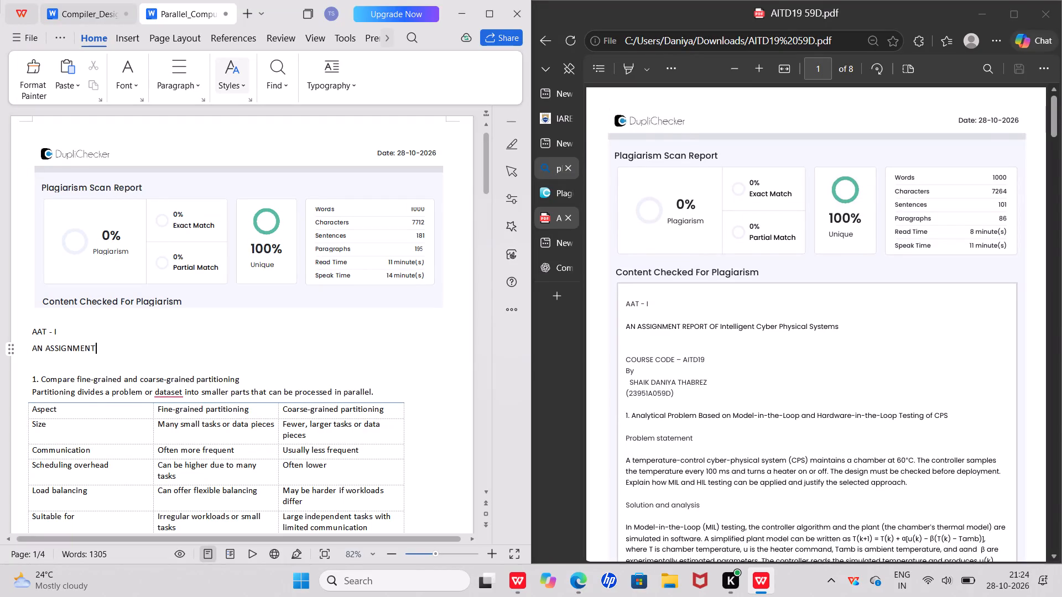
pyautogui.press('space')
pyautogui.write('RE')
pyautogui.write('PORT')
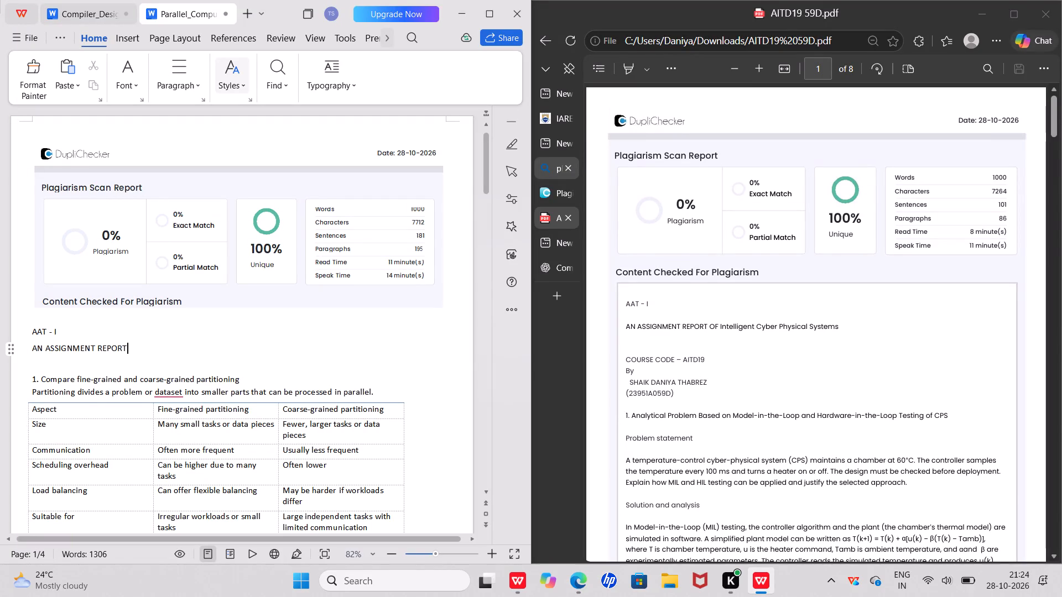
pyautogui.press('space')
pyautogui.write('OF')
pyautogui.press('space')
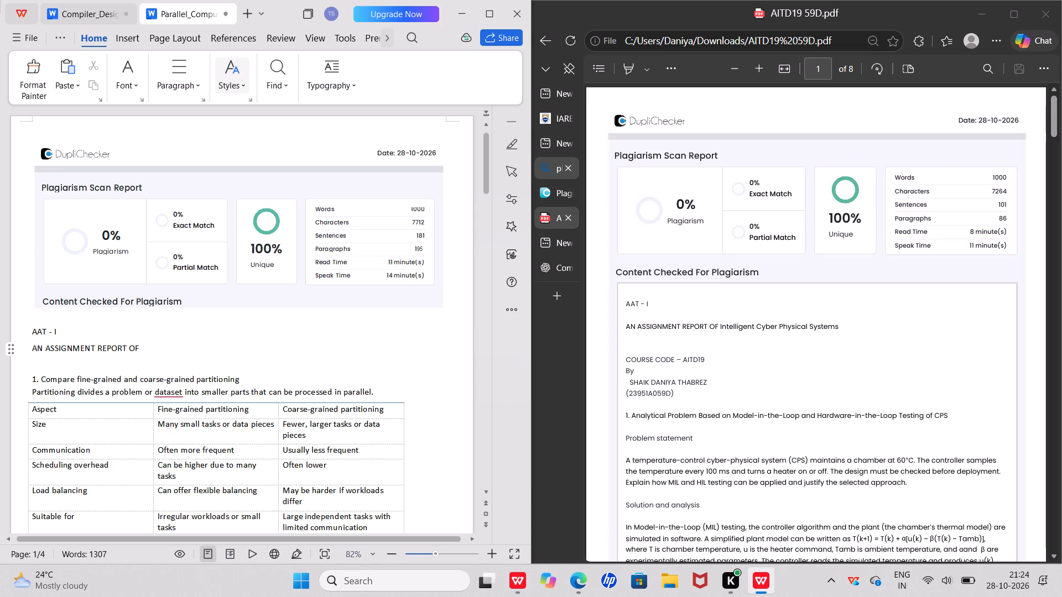
# Look up the AITD13 course name on the IARE AAT-I page and complete the report title line with "HIGH PERFORMANCE COMPUTING".
pyautogui.click(544, 126)
pyautogui.scroll(5, 775, 289)
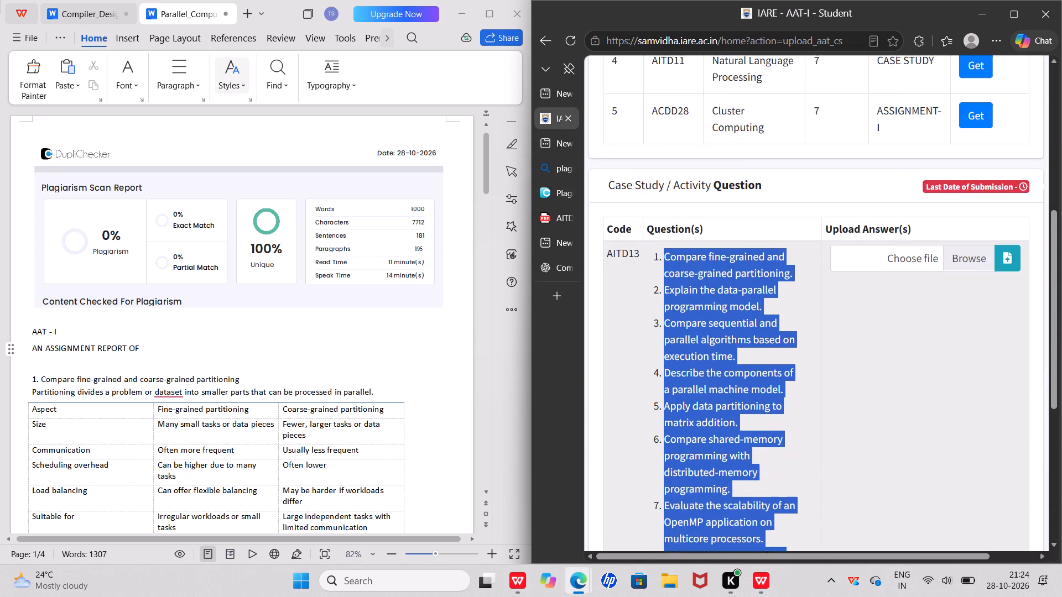
pyautogui.click(668, 261)
pyautogui.scroll(2, 668, 261)
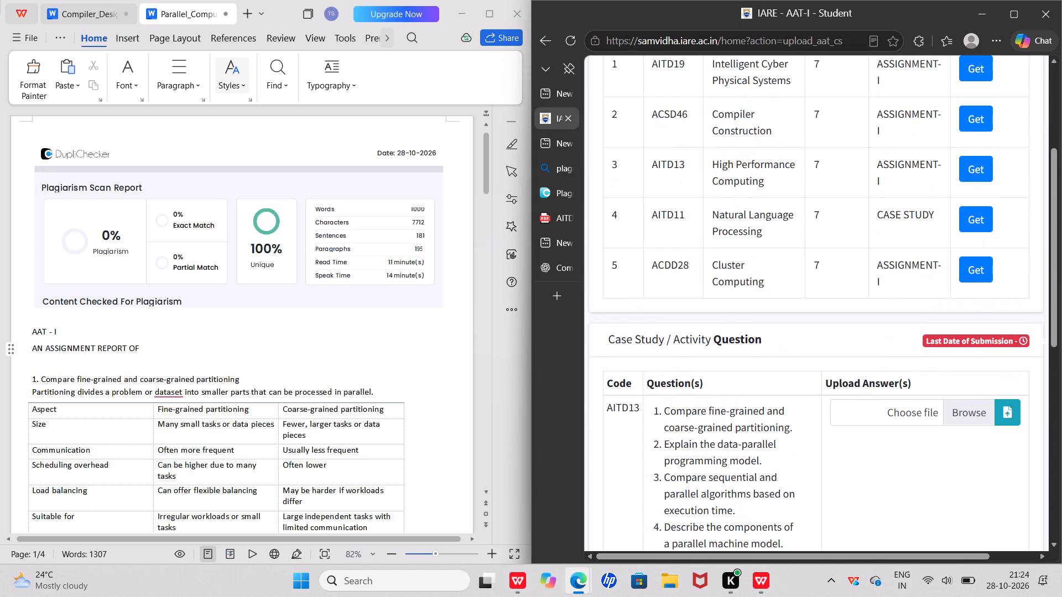
pyautogui.click(227, 345)
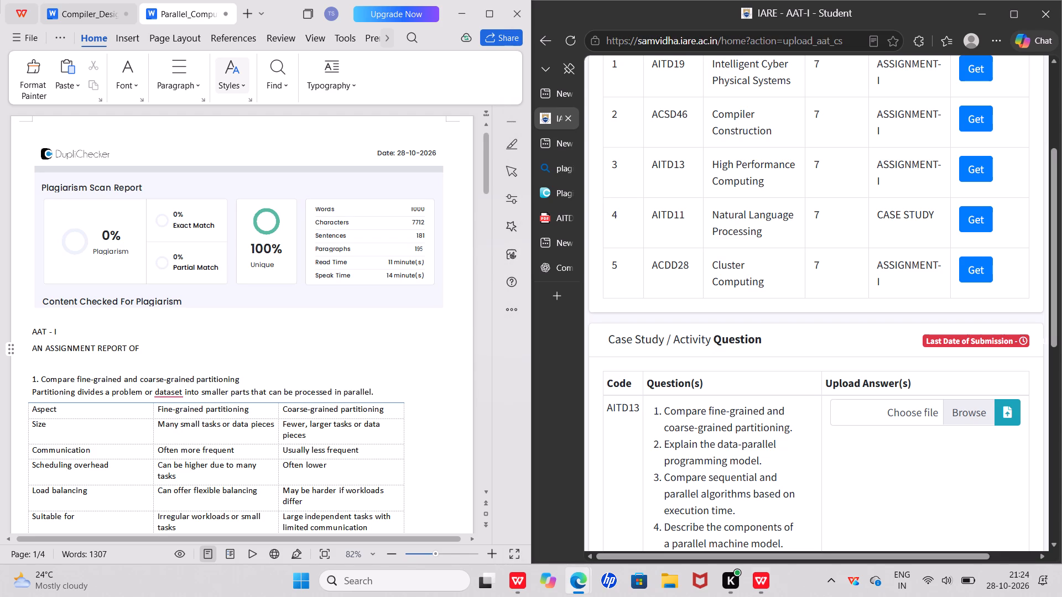
pyautogui.press('BackSpace')
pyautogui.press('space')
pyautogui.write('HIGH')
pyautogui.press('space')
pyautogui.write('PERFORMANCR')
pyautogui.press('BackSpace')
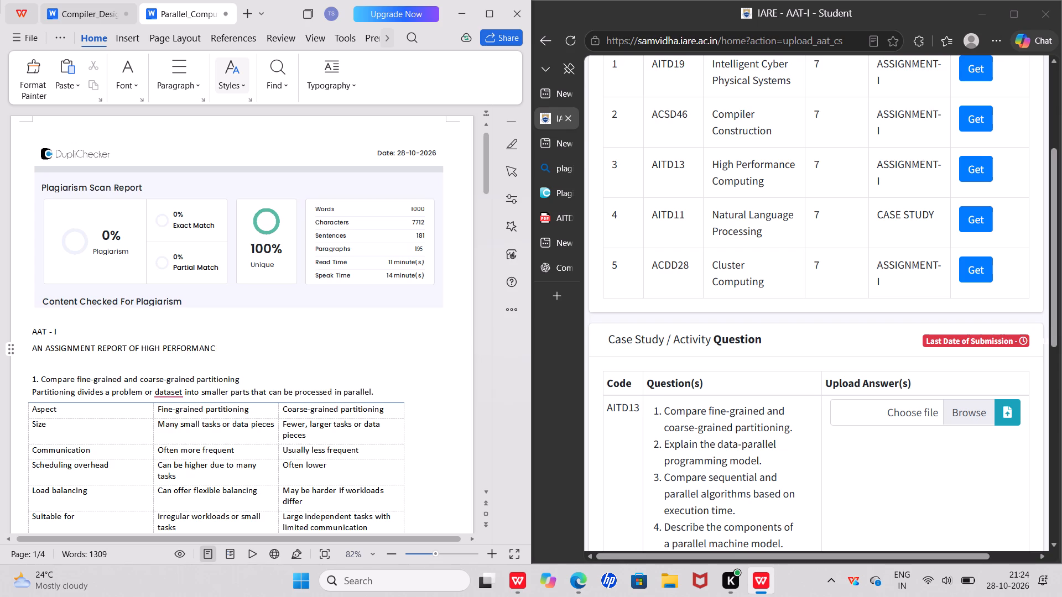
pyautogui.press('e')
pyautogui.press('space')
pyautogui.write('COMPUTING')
# Add the line "COURSE CODE - AITD13" below the report title, following the AITD19 report and the IARE course list.
pyautogui.click(540, 222)
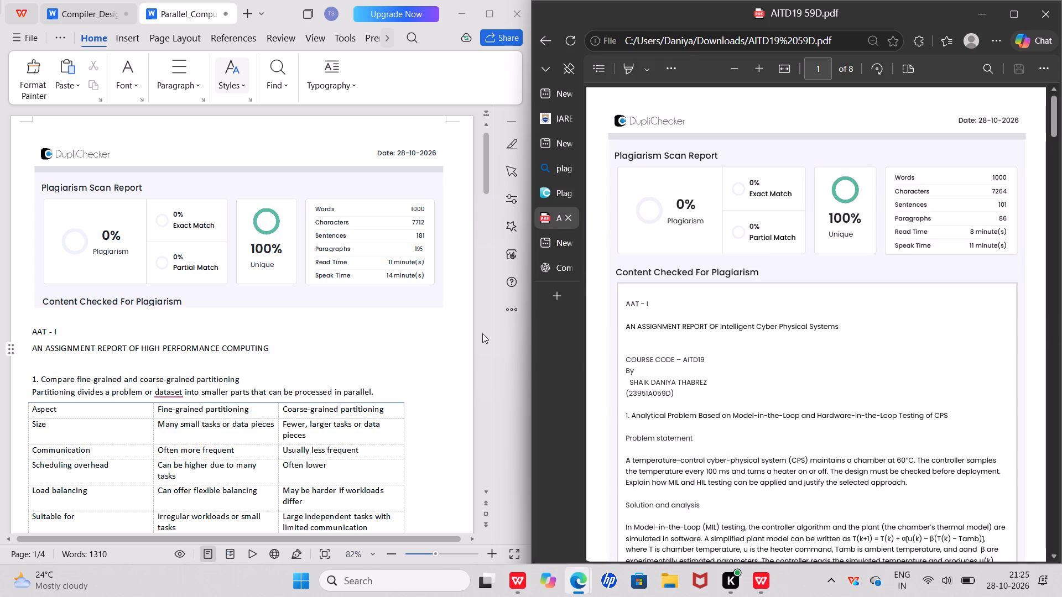
pyautogui.press('Return')
pyautogui.click(326, 344)
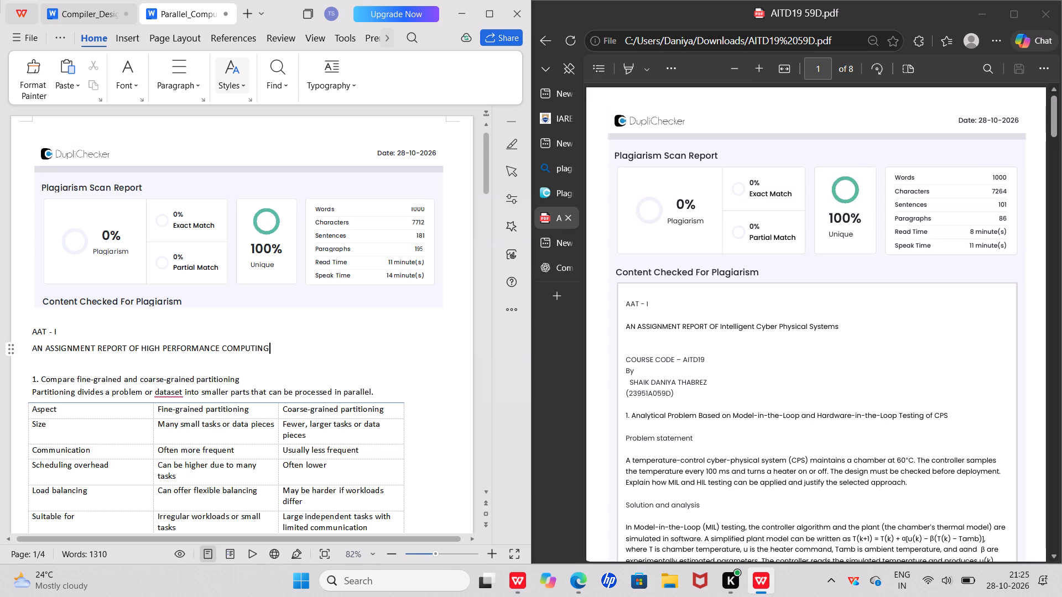
pyautogui.press('Return')
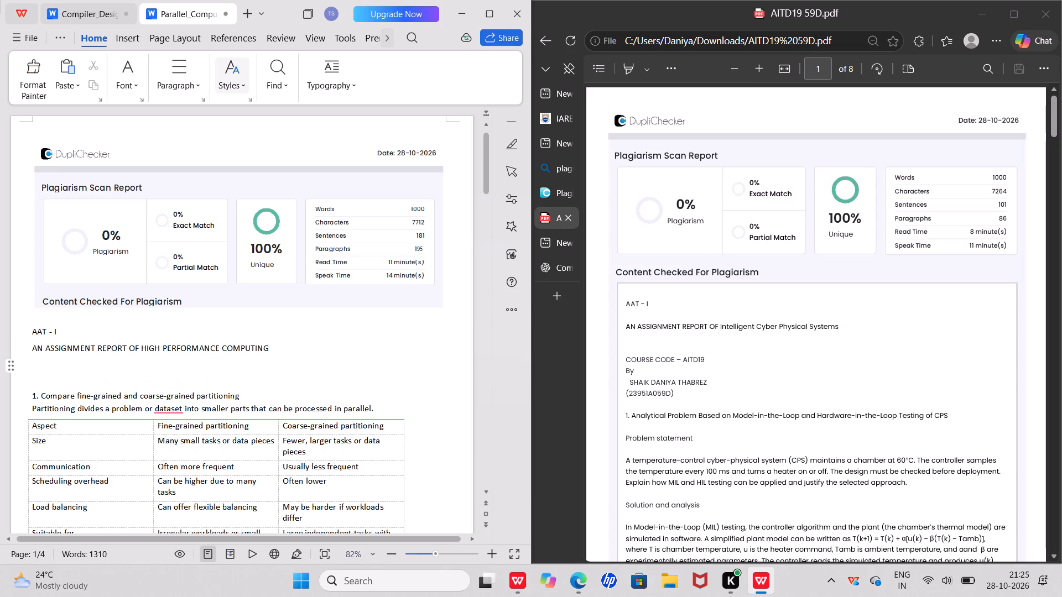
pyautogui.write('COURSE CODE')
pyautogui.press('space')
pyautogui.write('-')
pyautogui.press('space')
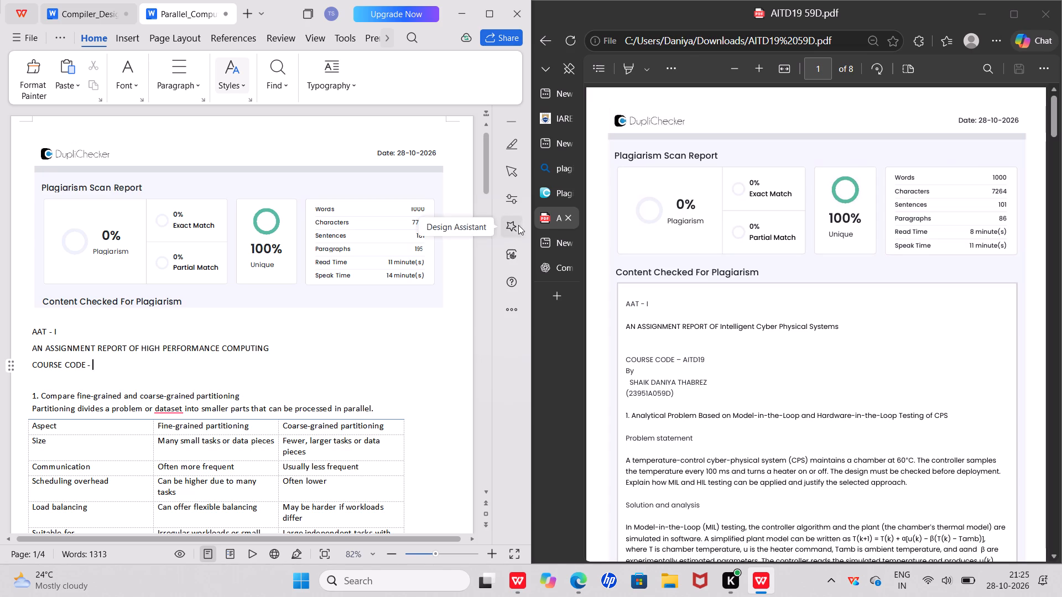
pyautogui.click(540, 121)
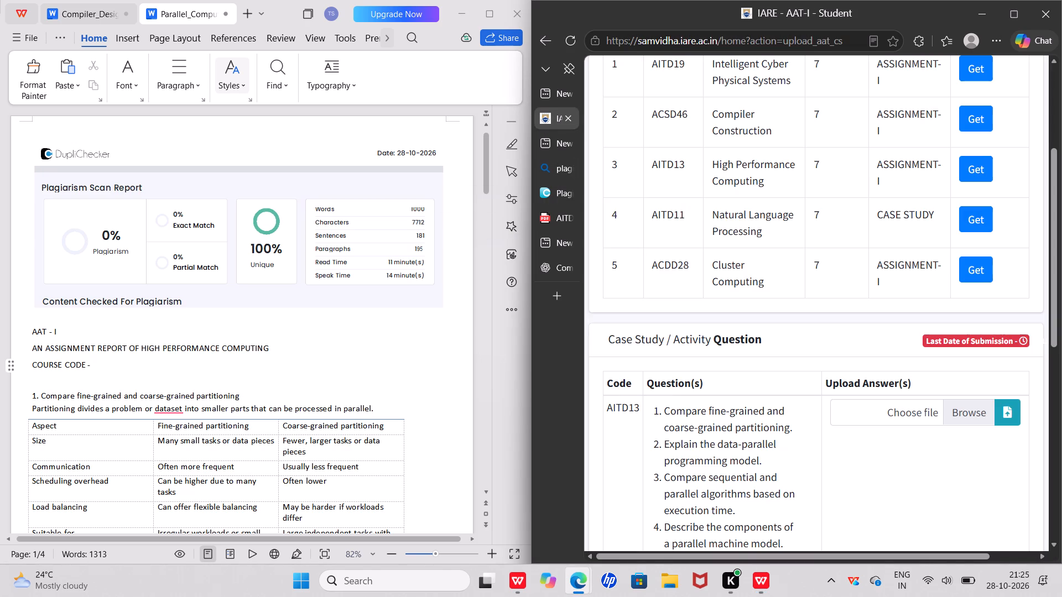
pyautogui.click(109, 368)
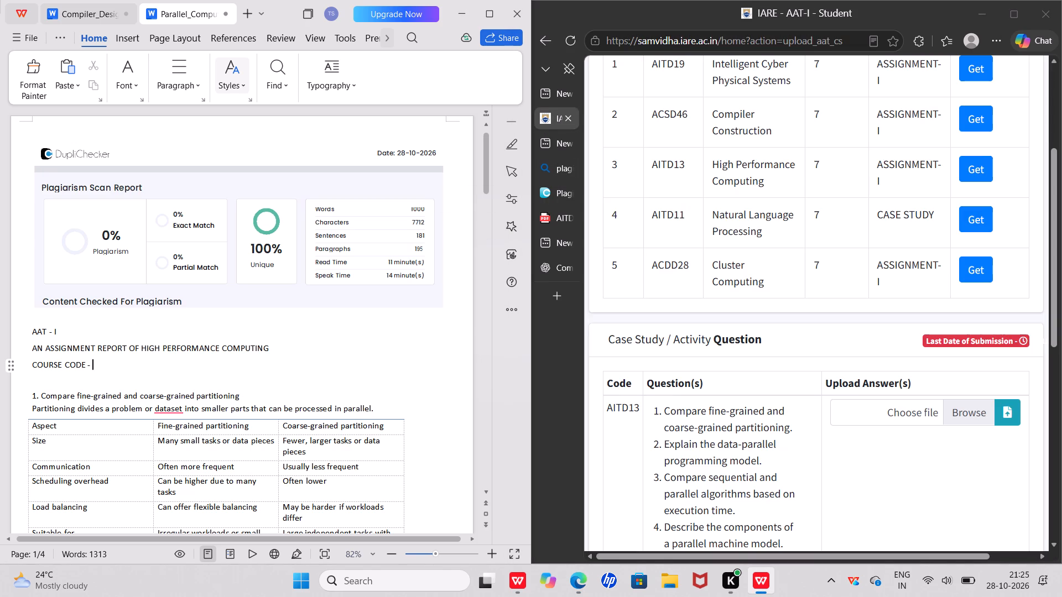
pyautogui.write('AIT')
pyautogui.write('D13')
# Below the course code line, add "BY", the student's name and the roll number in parentheses, following the AITD19 report.
pyautogui.click(542, 219)
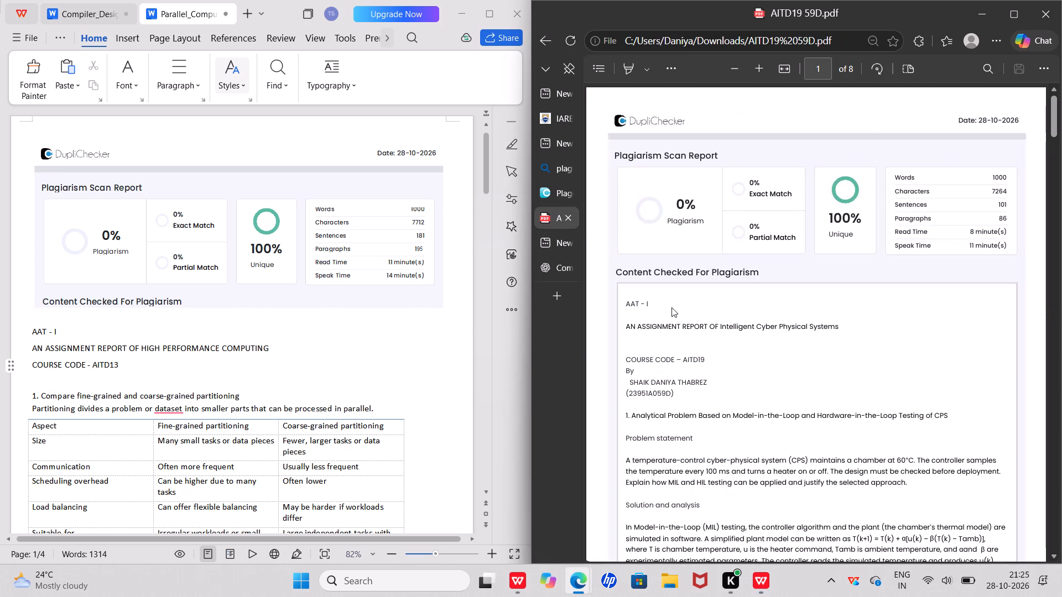
pyautogui.click(153, 362)
pyautogui.press('Return')
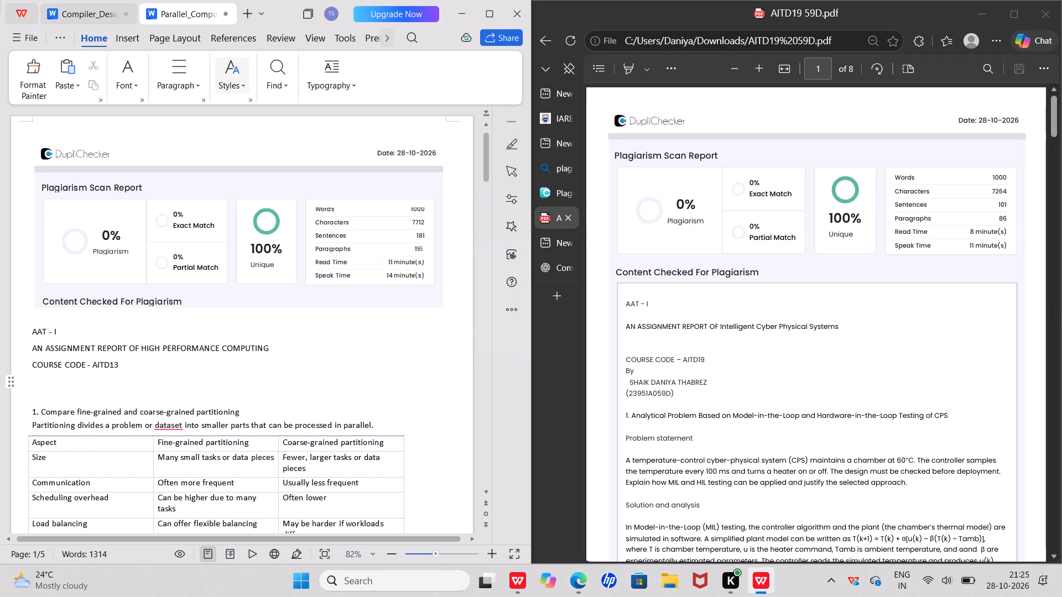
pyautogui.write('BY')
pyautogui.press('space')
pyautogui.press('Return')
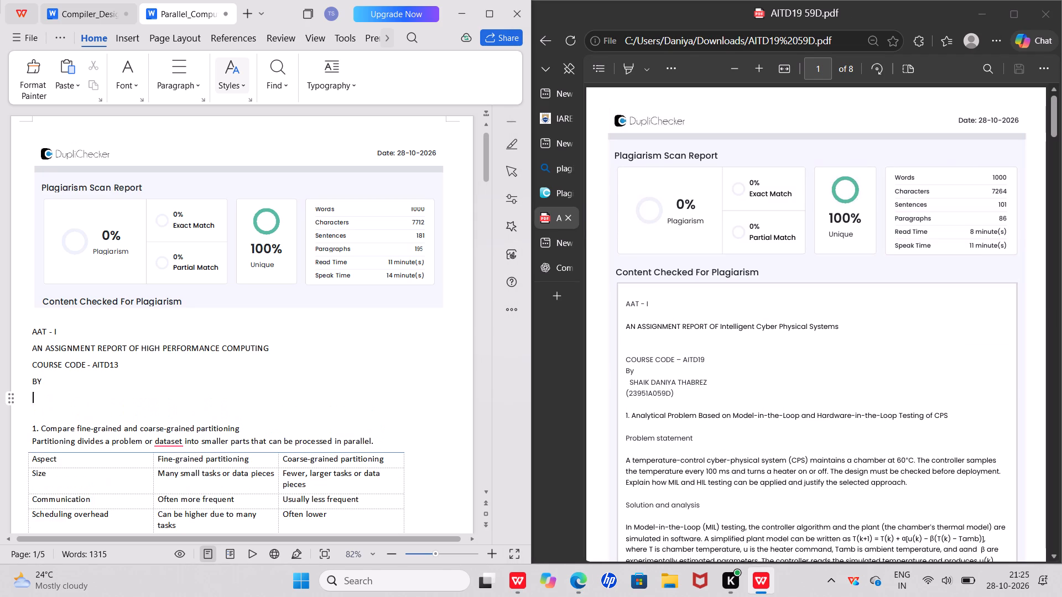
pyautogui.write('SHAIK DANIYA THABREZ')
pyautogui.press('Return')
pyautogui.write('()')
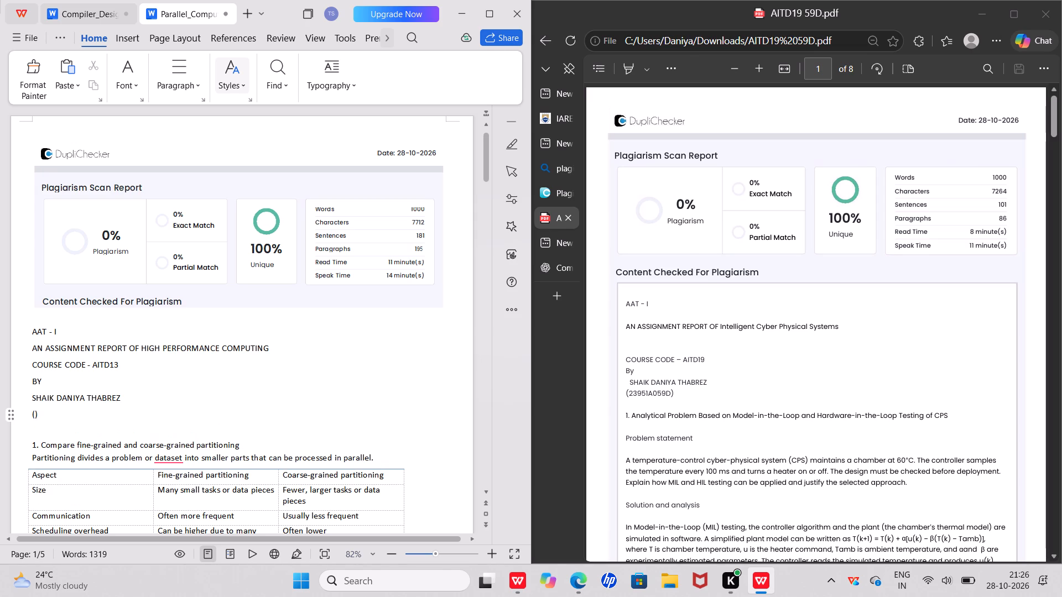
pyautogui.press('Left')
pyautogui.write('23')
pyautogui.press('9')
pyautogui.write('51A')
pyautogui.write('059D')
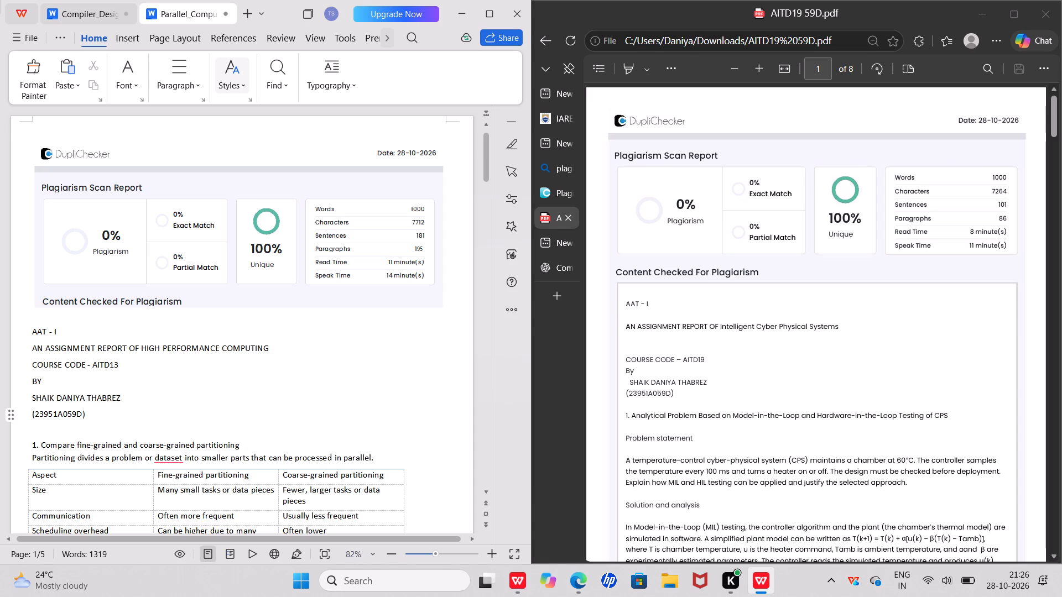
# Review the remaining pages of the answers document through to the end and return to the first page.
pyautogui.scroll(-12, 217, 443)
pyautogui.scroll(5, 217, 443)
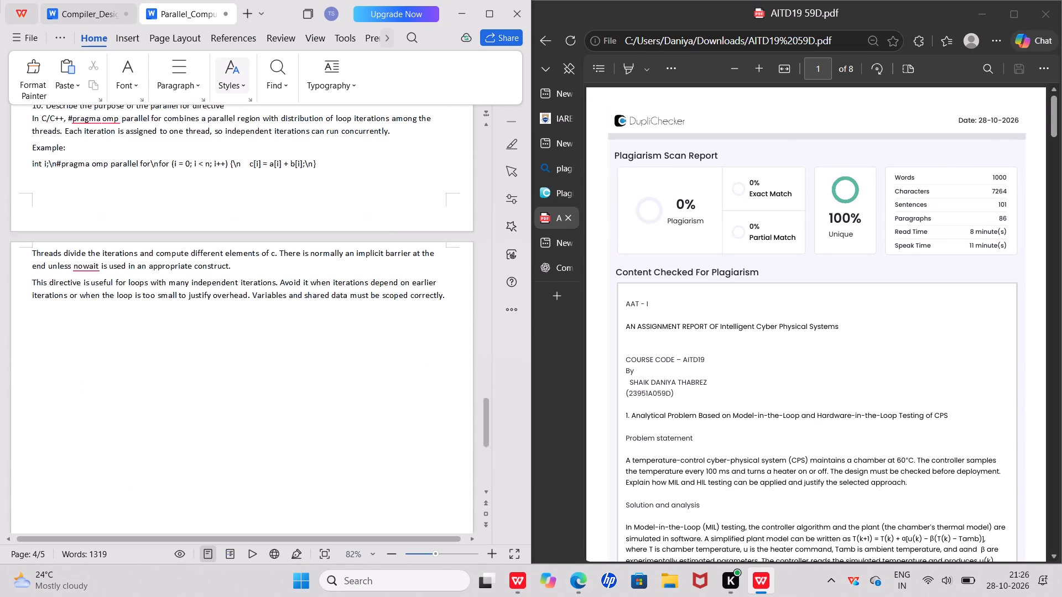
pyautogui.scroll(8, 217, 443)
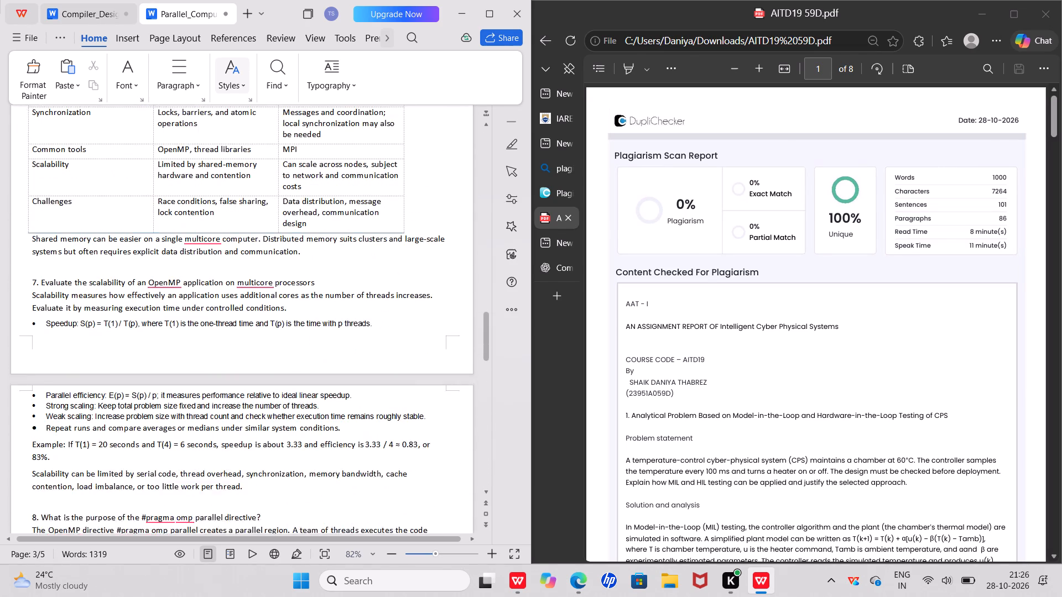
pyautogui.scroll(5, 217, 443)
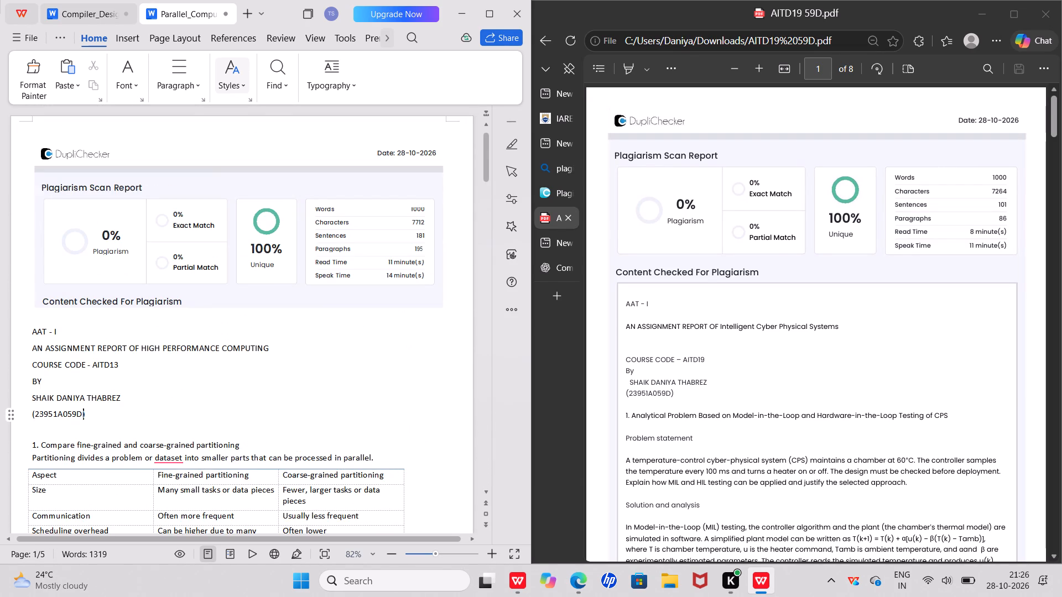
# Open the Save As dialog for the High Performance Computing document.
pyautogui.click(21, 34)
pyautogui.scroll(-1, 196, 485)
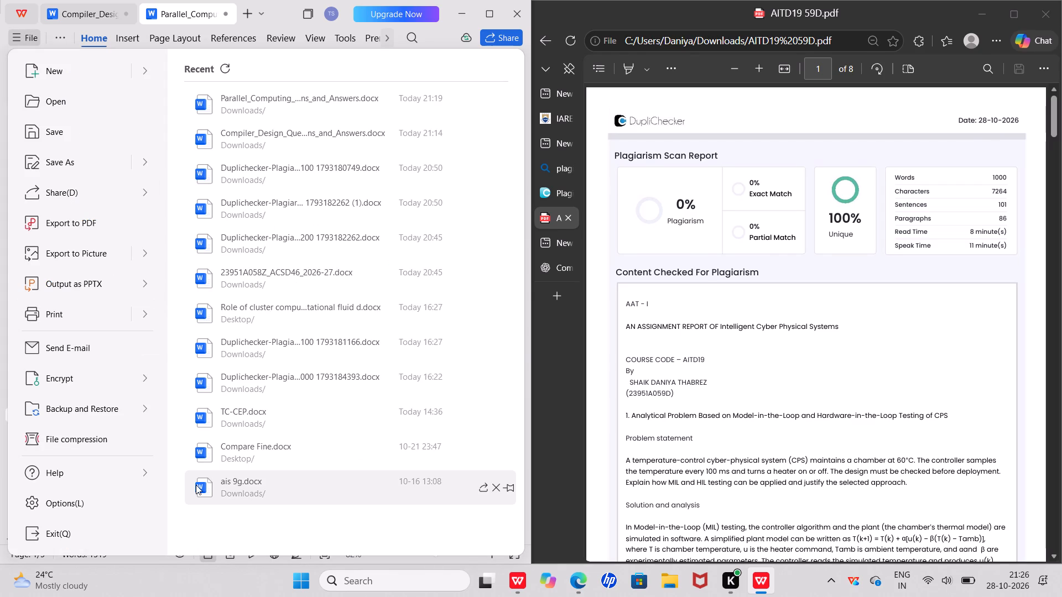
pyautogui.scroll(-9, 100, 480)
pyautogui.click(70, 154)
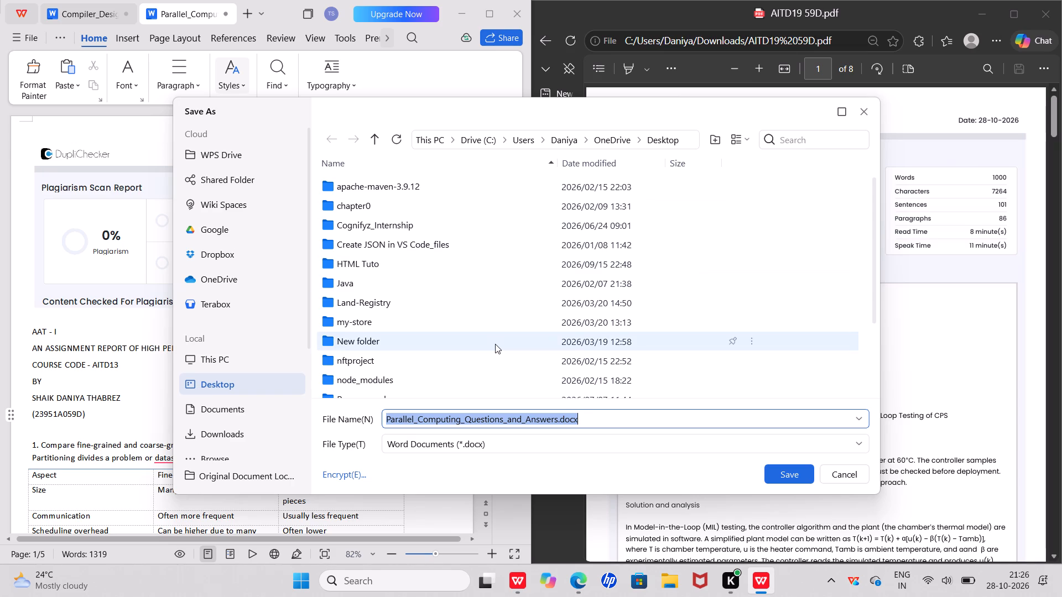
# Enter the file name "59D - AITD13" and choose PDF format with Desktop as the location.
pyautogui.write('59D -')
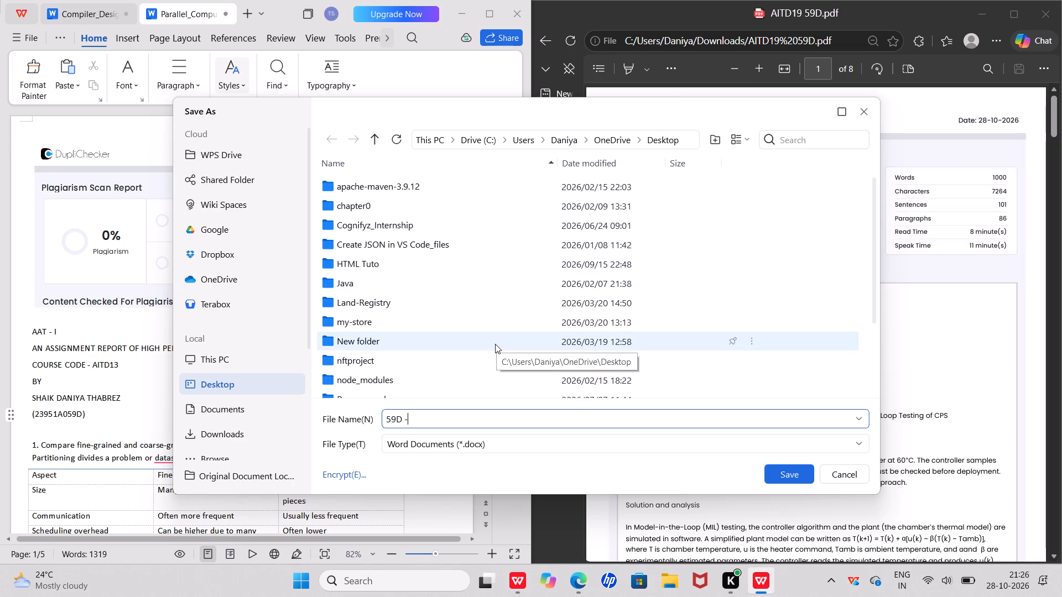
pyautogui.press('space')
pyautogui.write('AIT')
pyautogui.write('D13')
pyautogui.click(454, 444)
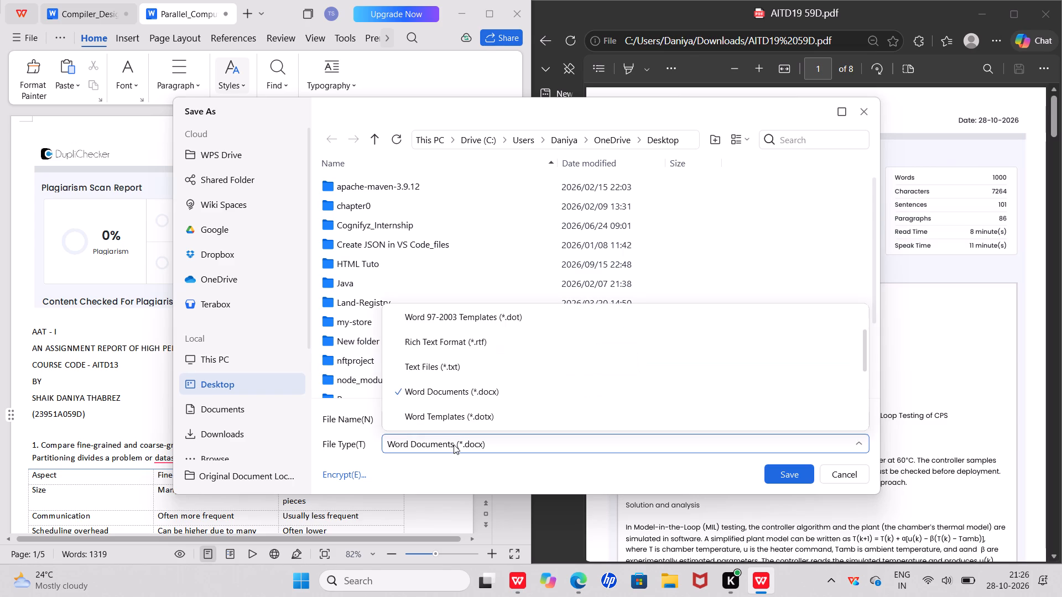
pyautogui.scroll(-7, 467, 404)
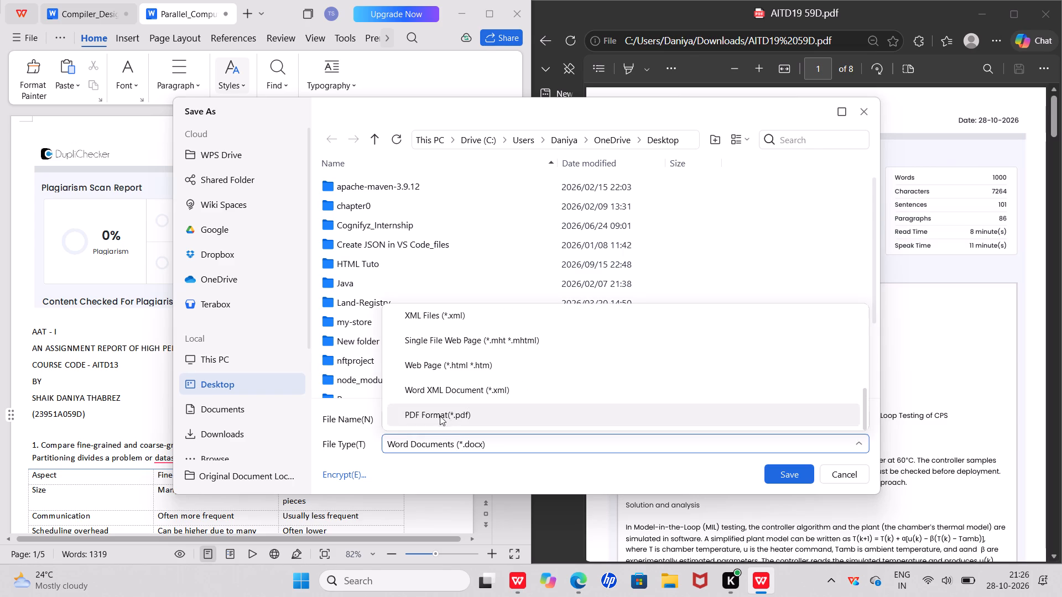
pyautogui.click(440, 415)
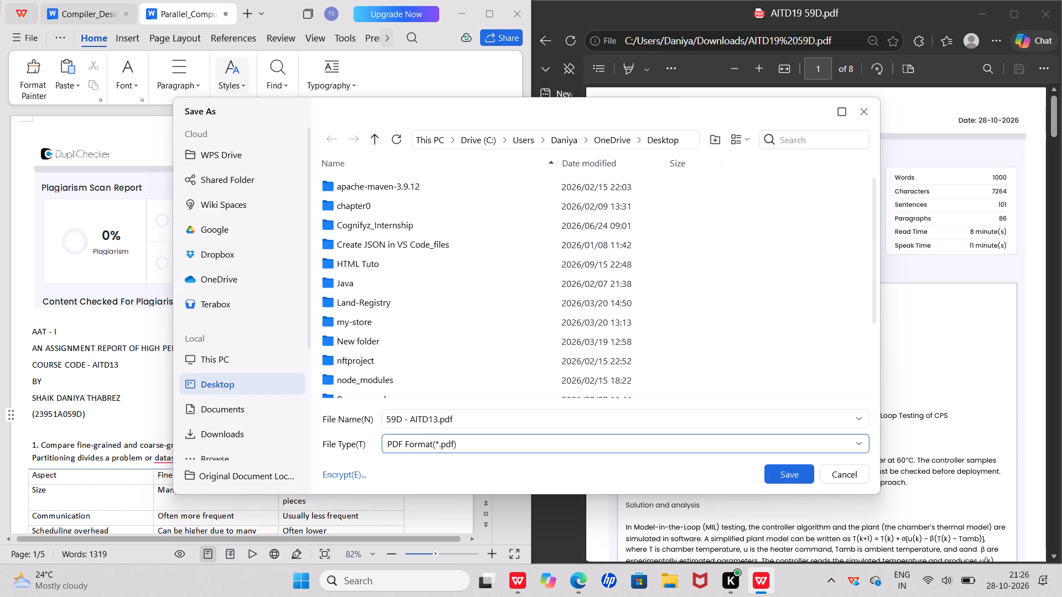
# Browse for another save location and choose the Downloads folder.
pyautogui.scroll(-2, 222, 448)
pyautogui.click(218, 448)
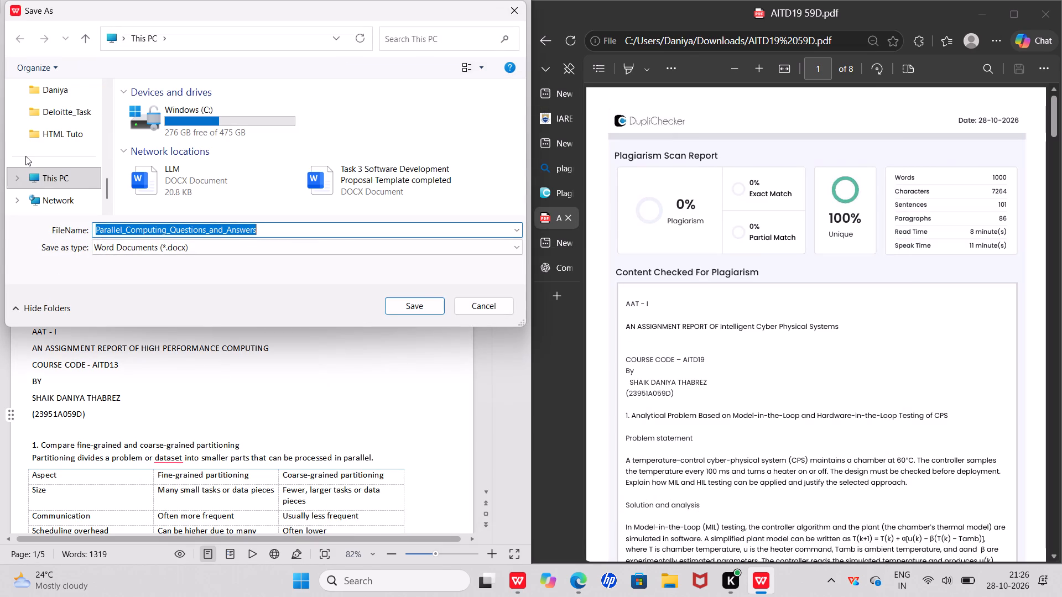
pyautogui.scroll(-2, 25, 156)
pyautogui.scroll(2, 25, 156)
pyautogui.scroll(-1, 25, 156)
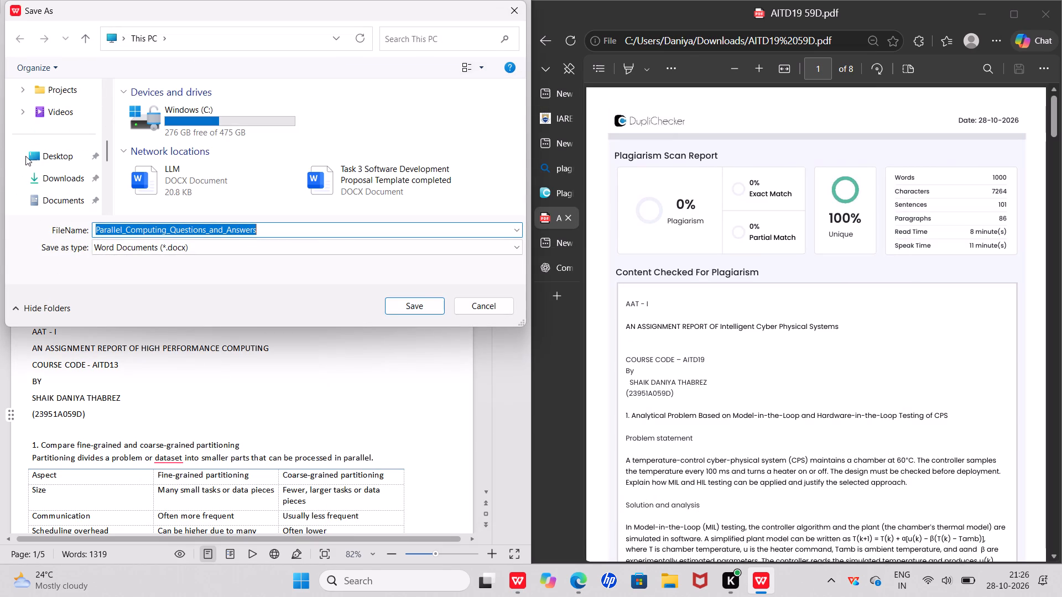
pyautogui.click(45, 175)
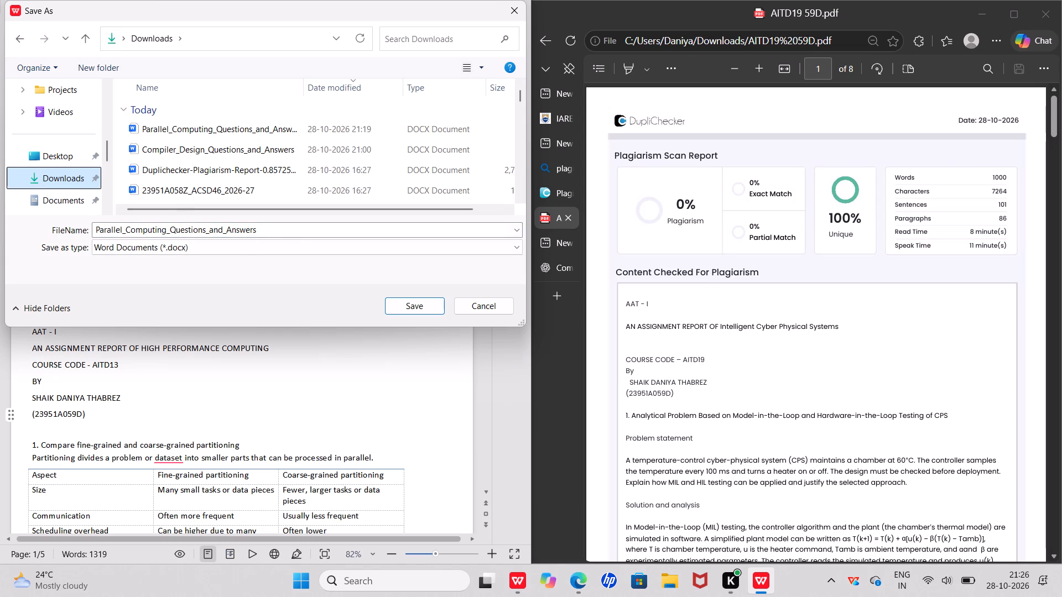
# Export the document to Downloads in PDF format under the name "59D - AITD13" and close the export dialog.
pyautogui.moveTo(298, 226); pyautogui.dragTo(131, 211)
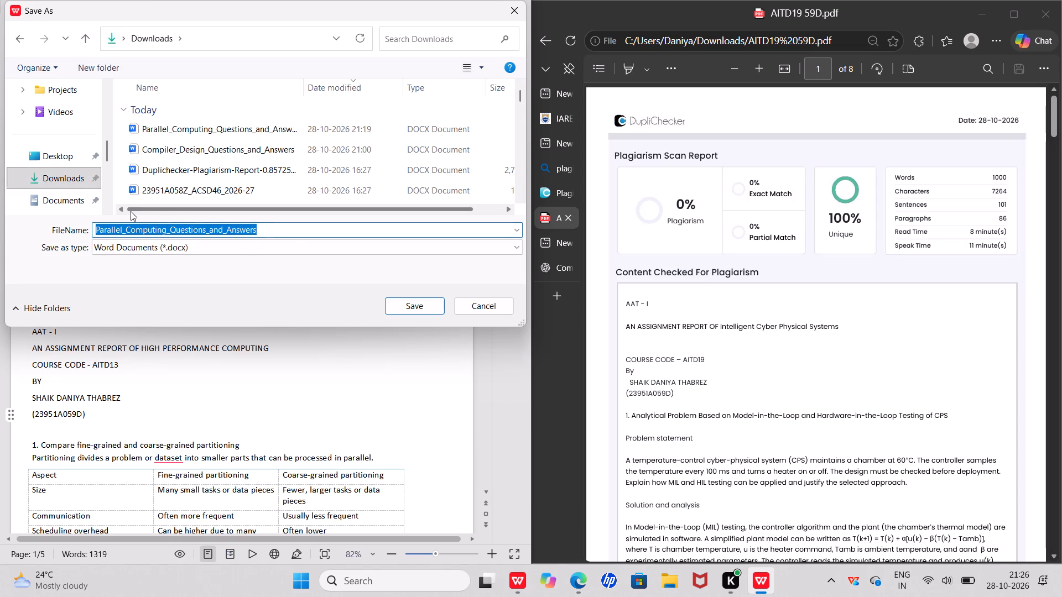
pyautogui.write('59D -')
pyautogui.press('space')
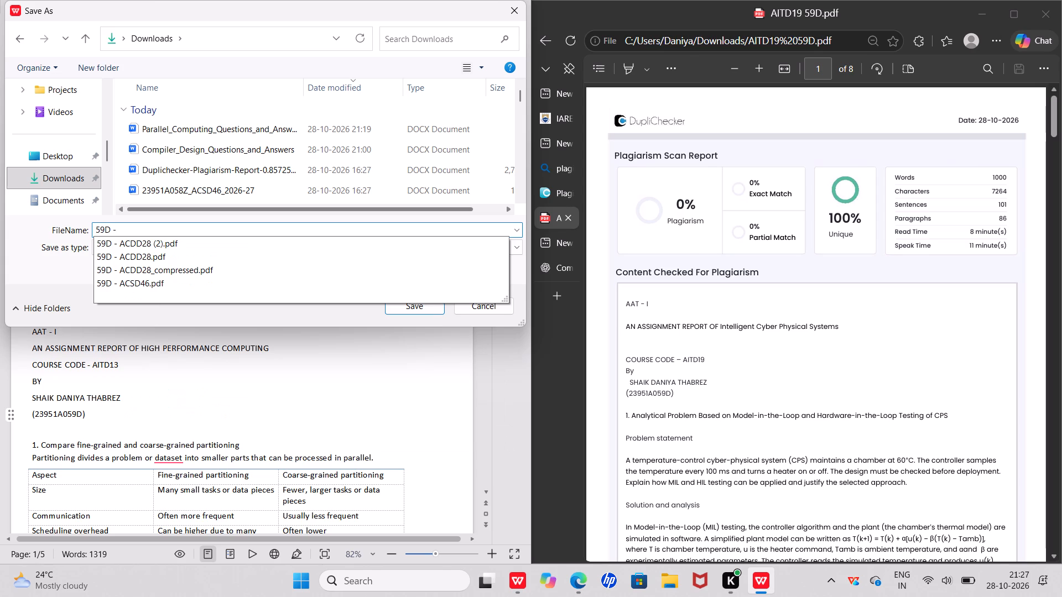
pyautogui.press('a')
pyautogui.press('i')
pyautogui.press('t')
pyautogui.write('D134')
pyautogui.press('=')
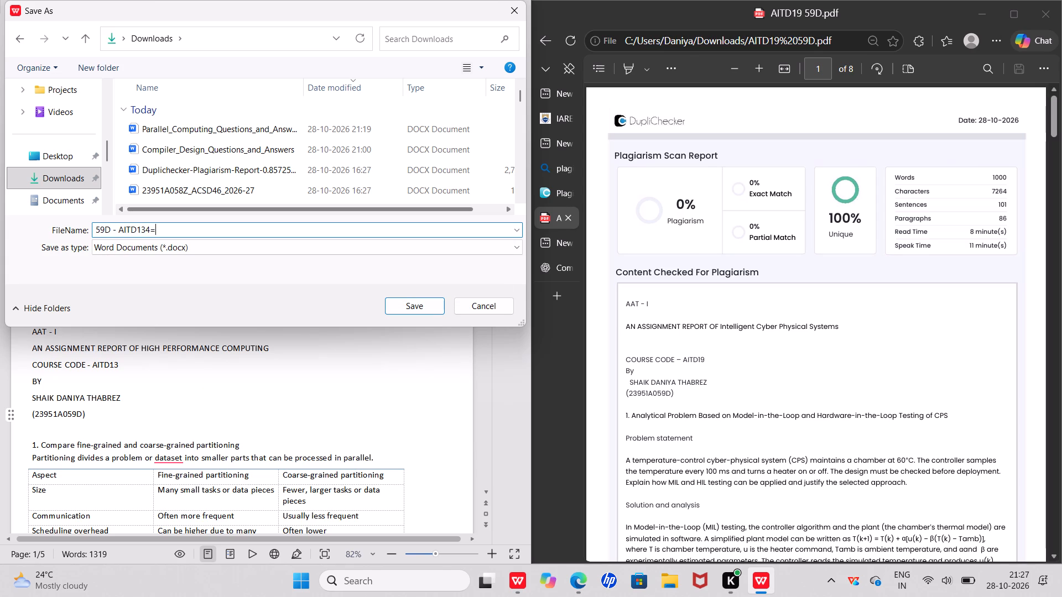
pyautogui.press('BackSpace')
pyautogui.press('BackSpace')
pyautogui.click(129, 245)
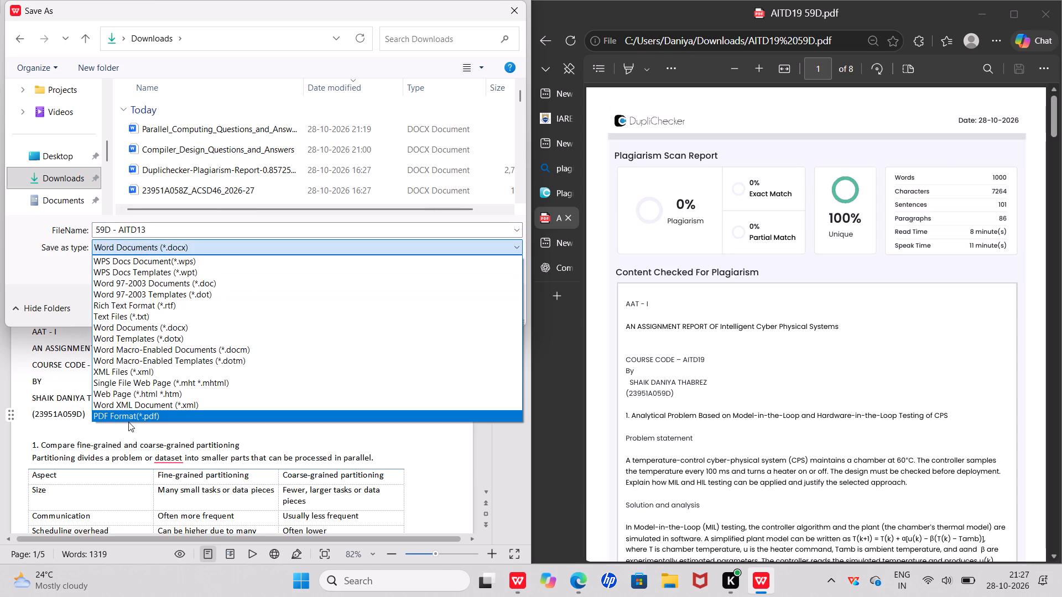
pyautogui.click(128, 416)
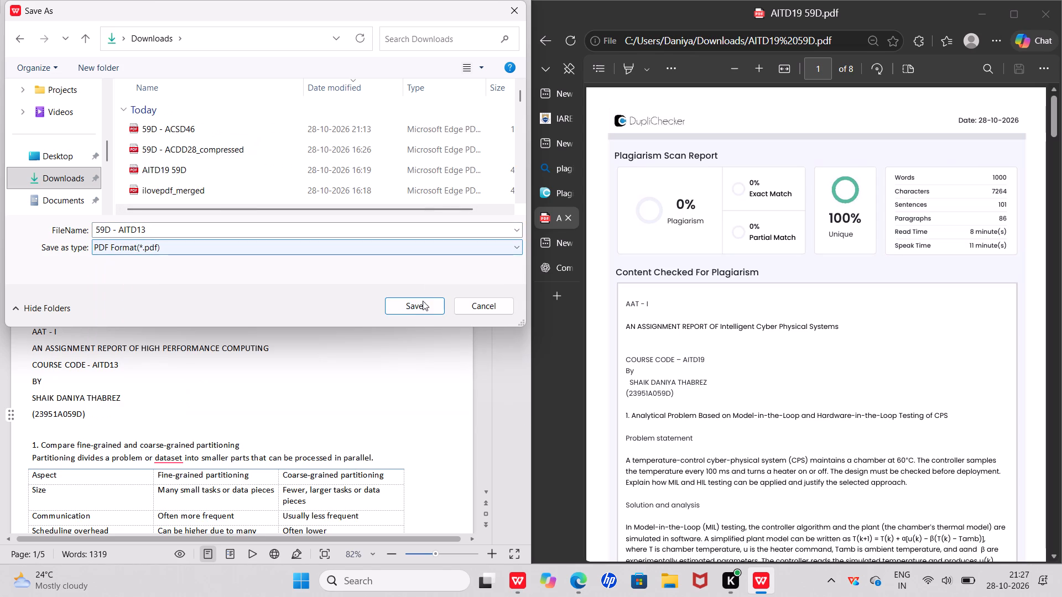
pyautogui.click(411, 308)
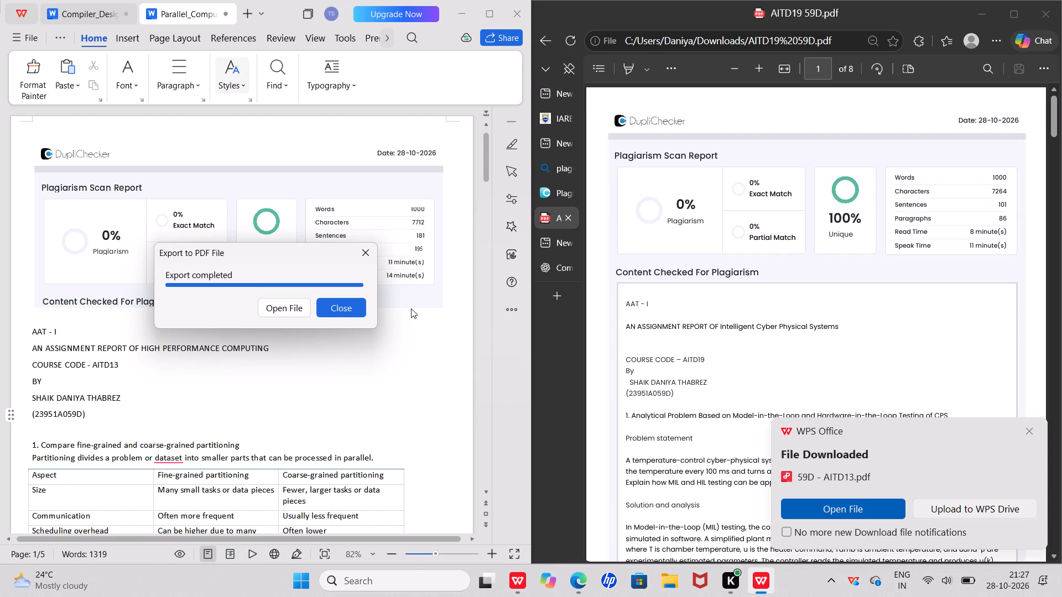
pyautogui.click(341, 310)
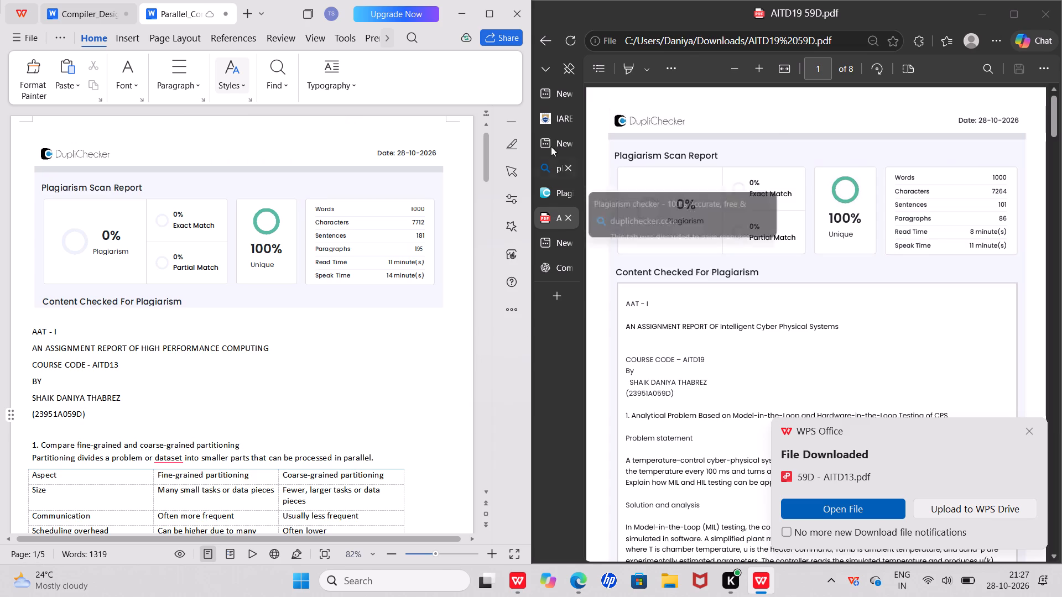
# On the IARE AAT-I page in Edge, get the questions for ACSD46 Compiler Construction and dismiss the messages.
pyautogui.click(544, 119)
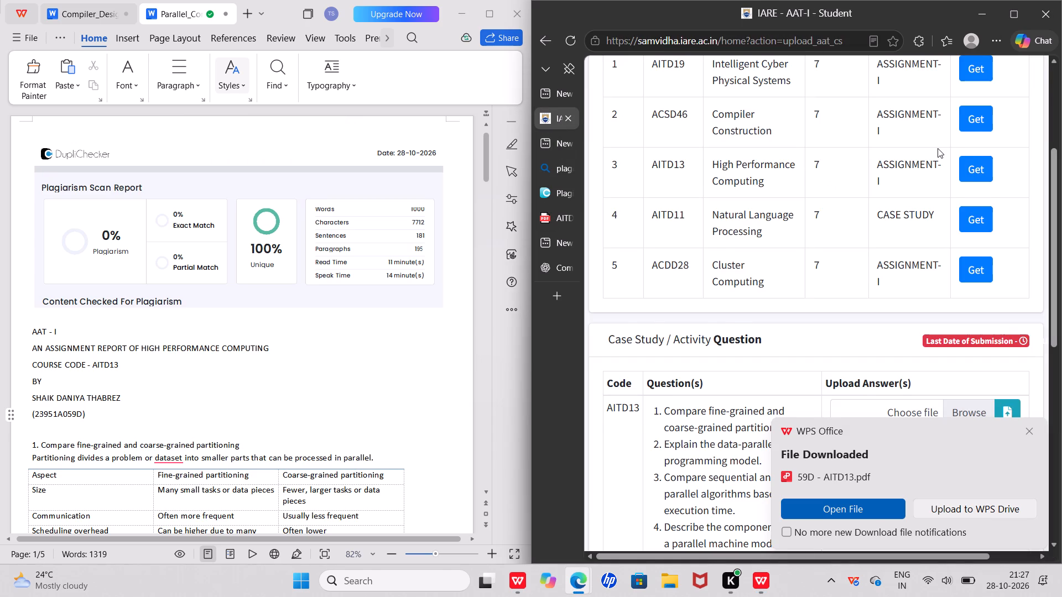
pyautogui.scroll(1, 938, 148)
pyautogui.scroll(1, 806, 210)
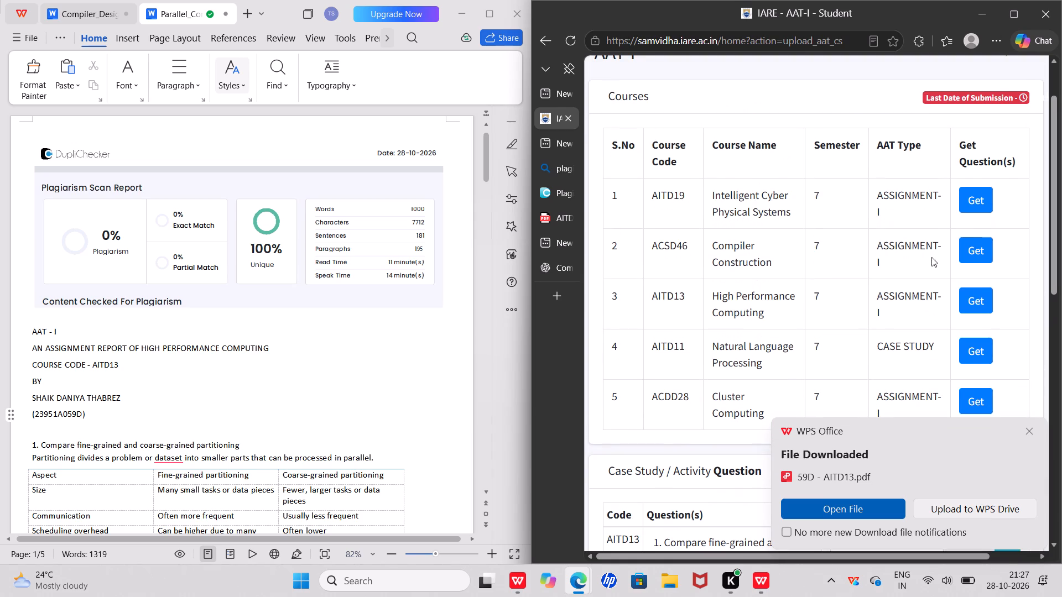
pyautogui.click(969, 239)
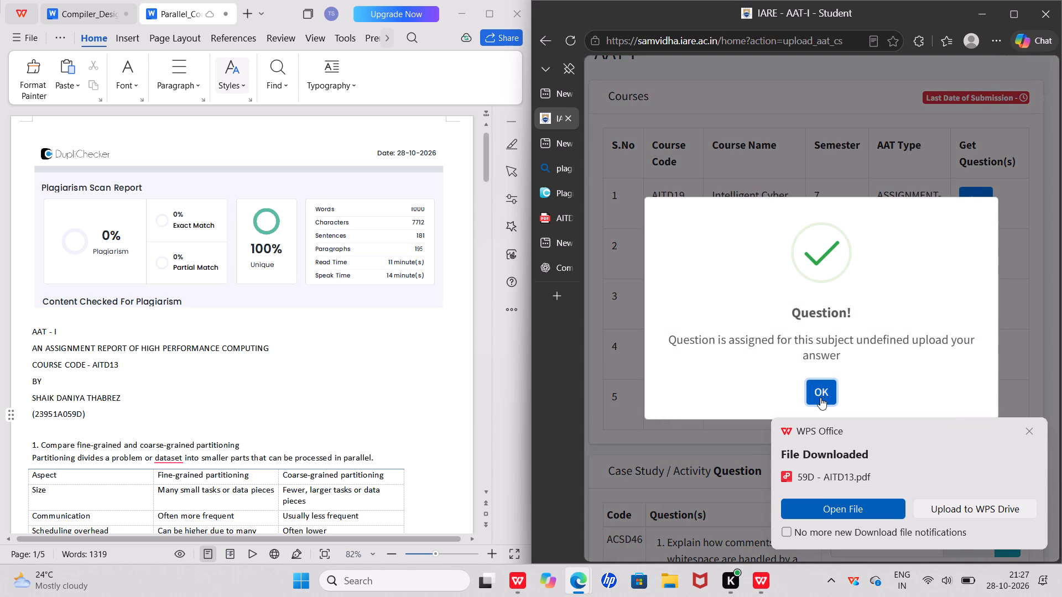
pyautogui.click(820, 397)
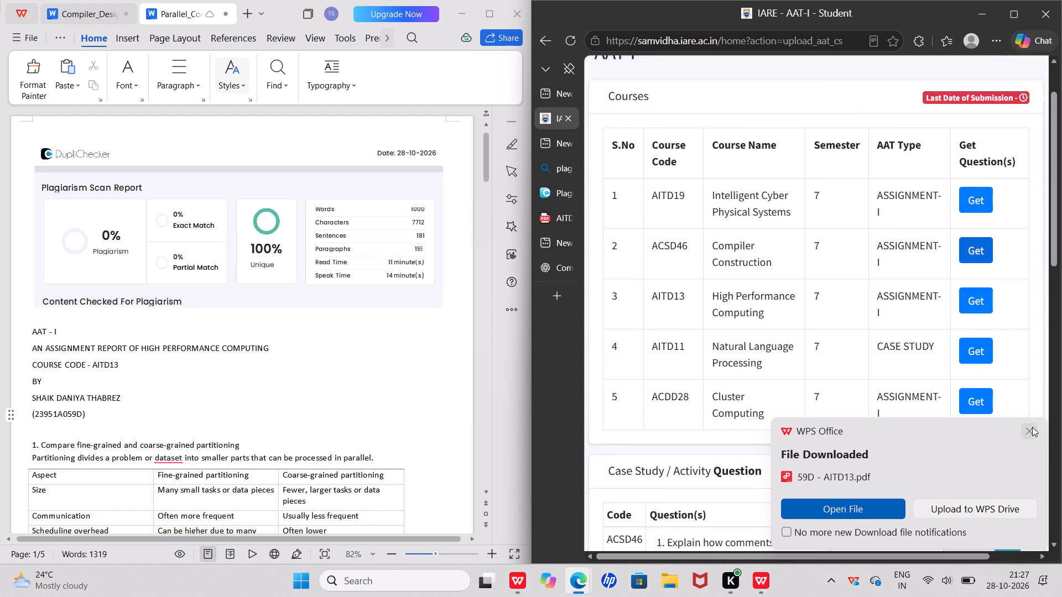
pyautogui.click(1032, 427)
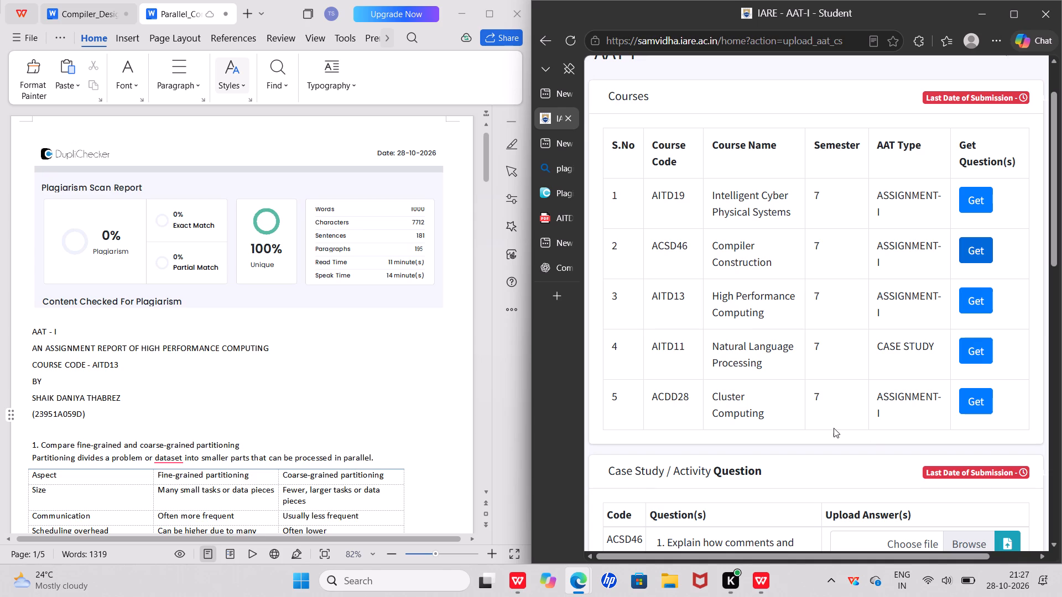
# Upload the "59D - ACSD46" PDF from Downloads as the ACSD46 answer and dismiss the message.
pyautogui.scroll(-4, 834, 428)
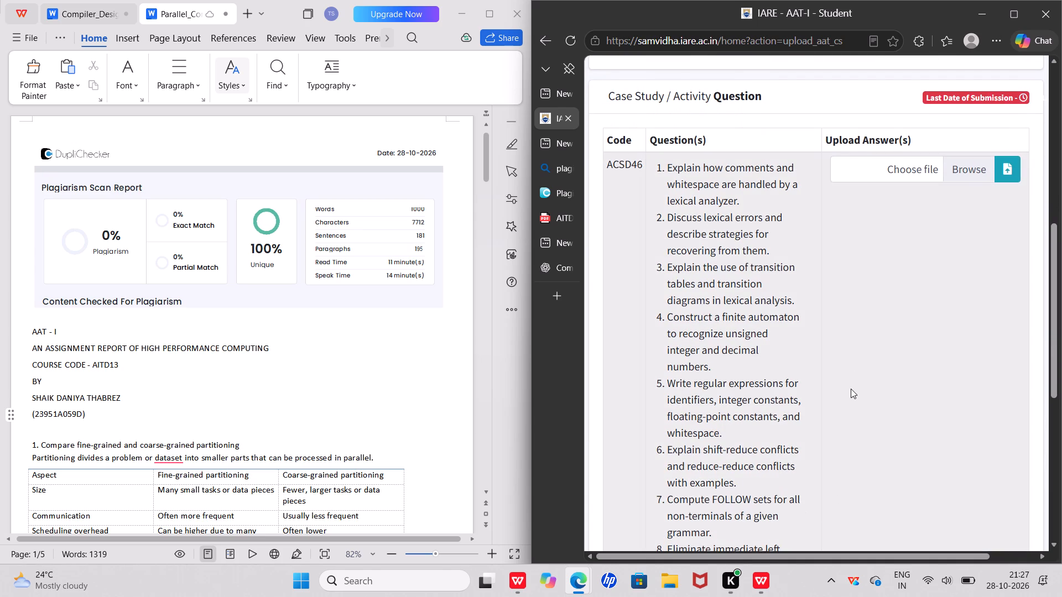
pyautogui.click(900, 175)
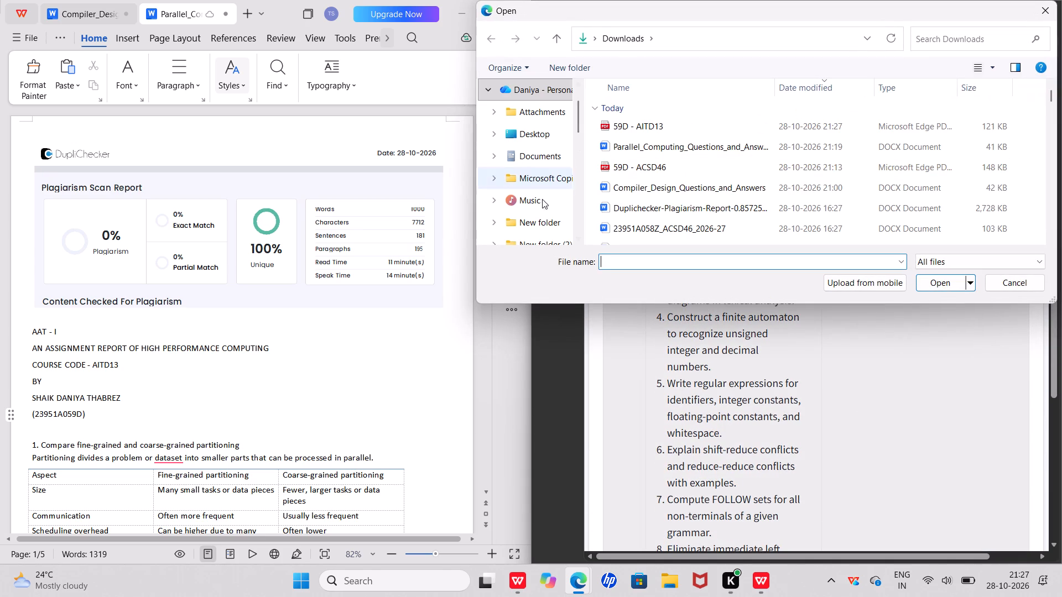
pyautogui.scroll(-2, 544, 201)
pyautogui.scroll(3, 544, 201)
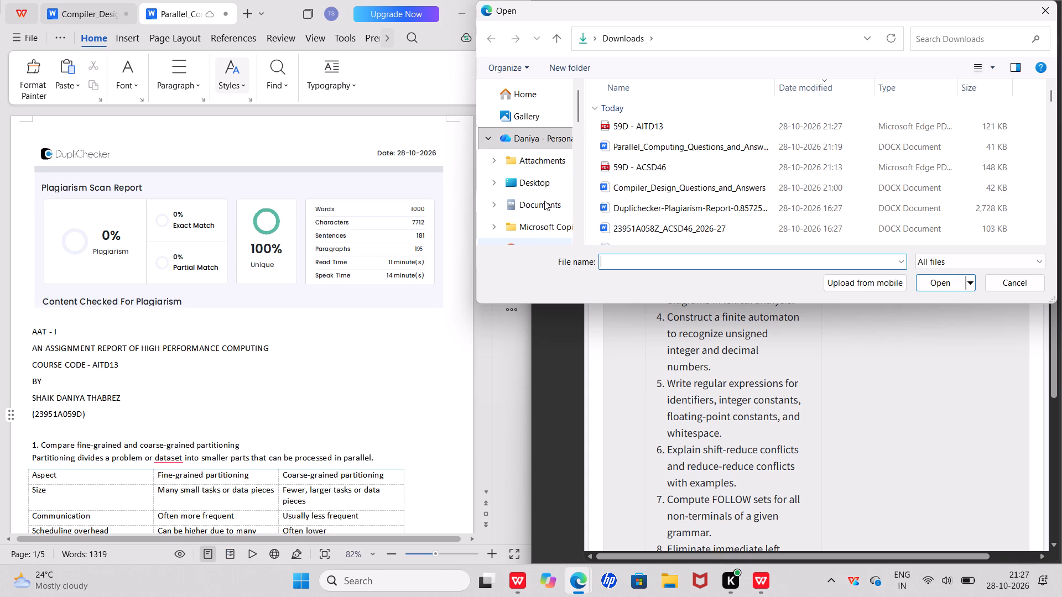
pyautogui.scroll(-2, 544, 201)
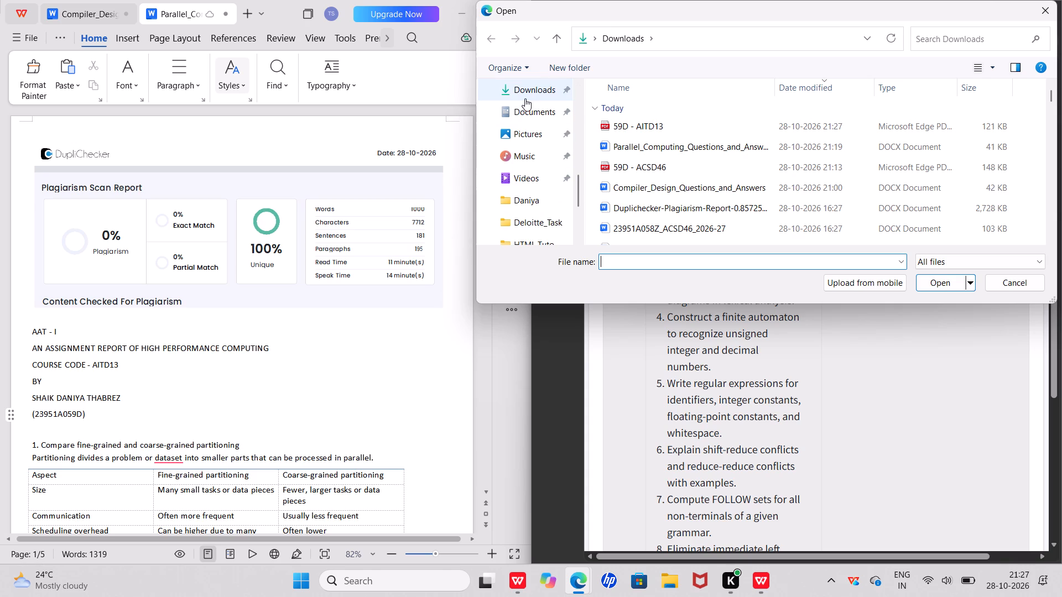
pyautogui.click(525, 91)
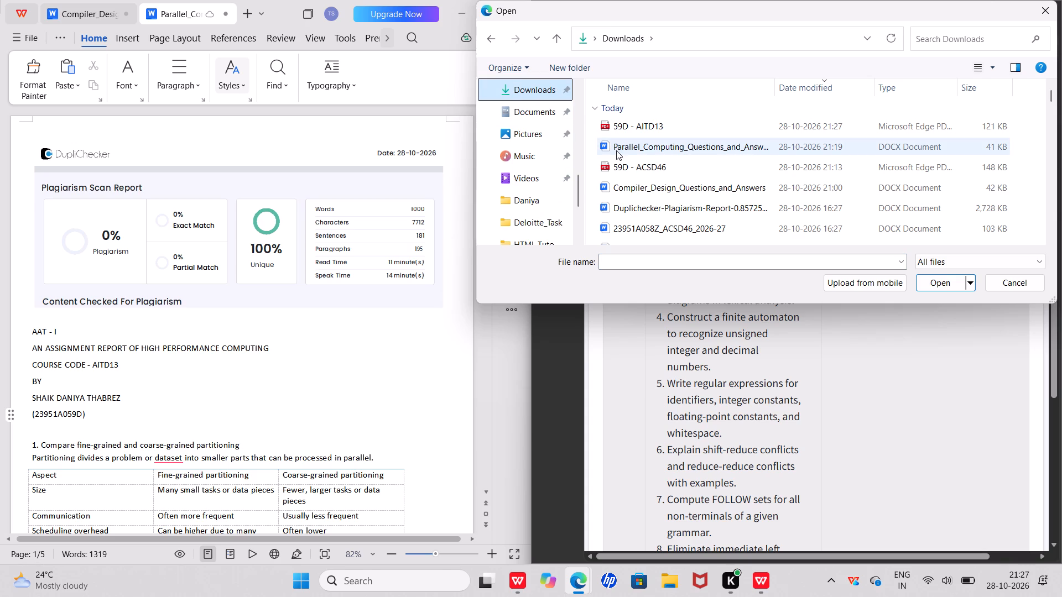
pyautogui.doubleClick(647, 167)
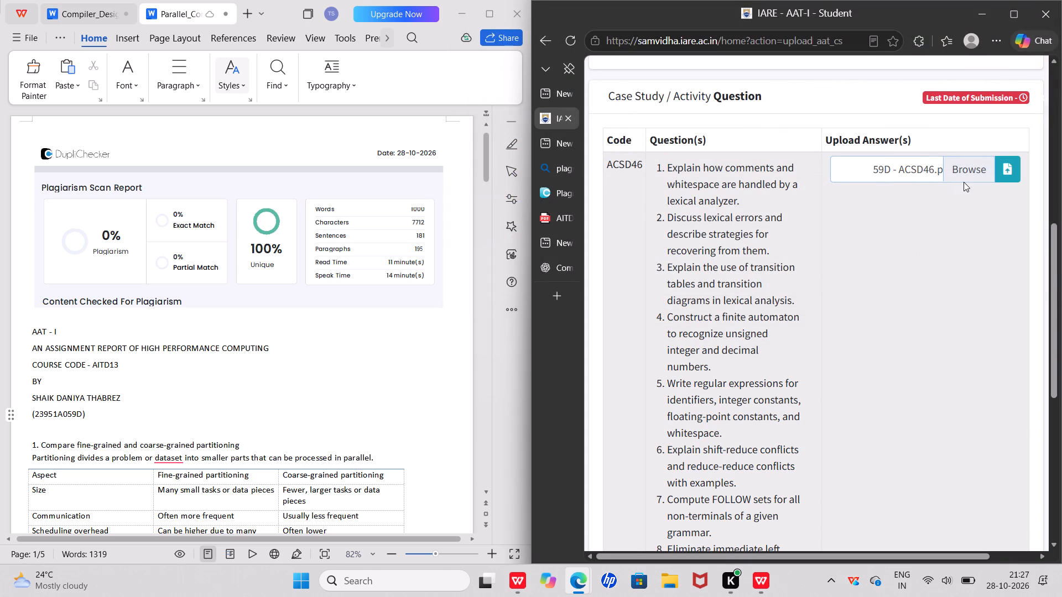
pyautogui.click(1008, 172)
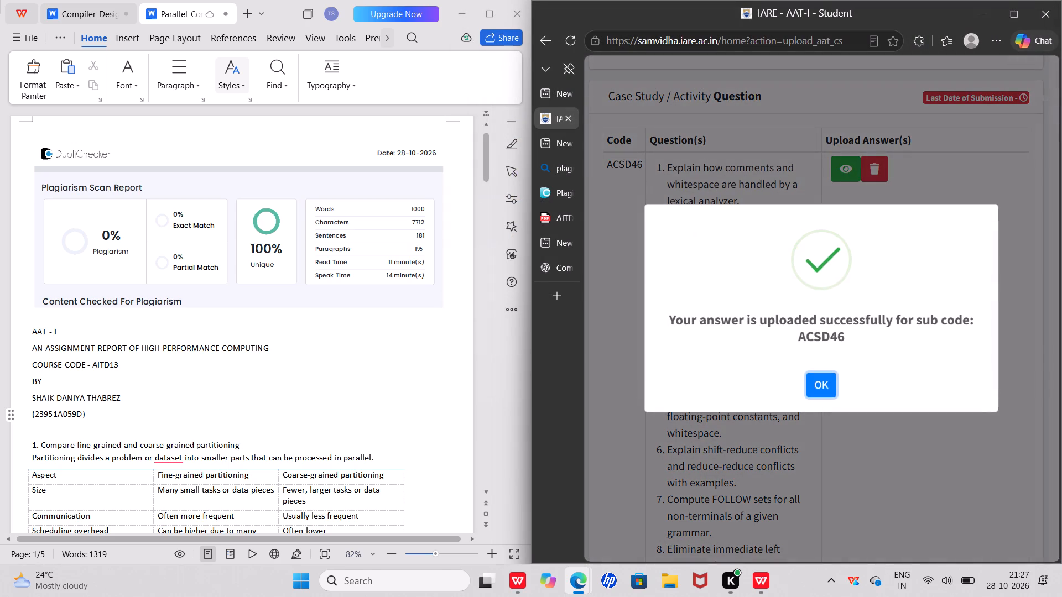
pyautogui.click(814, 389)
# Get the questions for AITD13 High Performance Computing and dismiss the messages.
pyautogui.scroll(4, 814, 389)
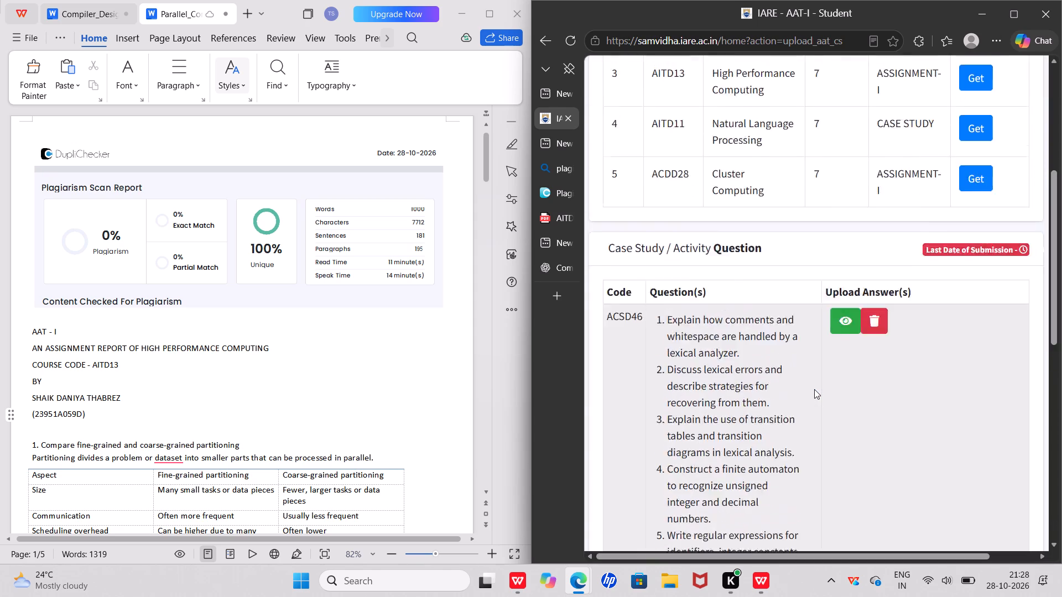
pyautogui.click(964, 139)
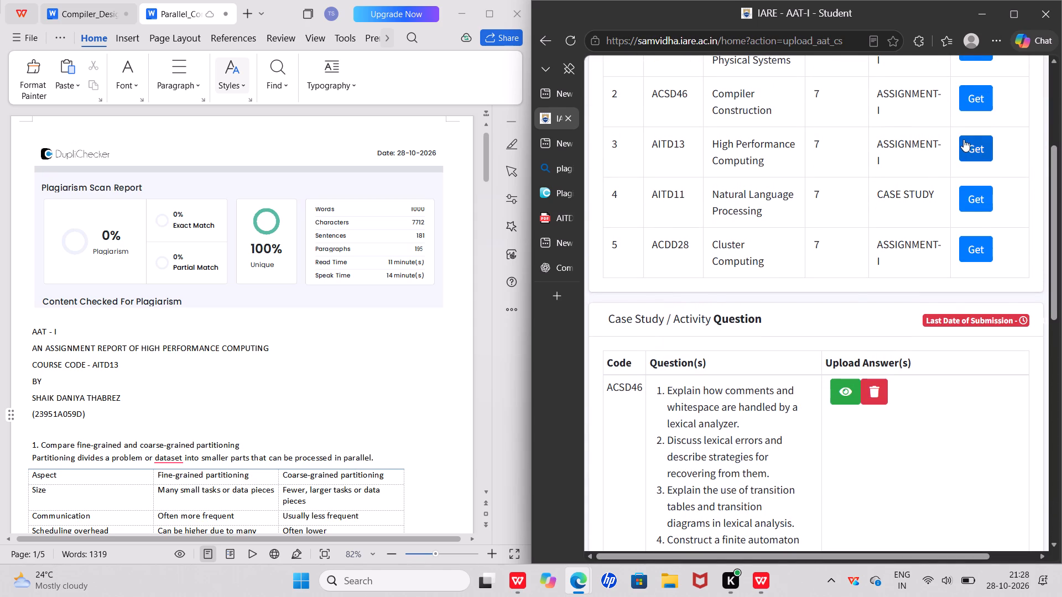
pyautogui.click(818, 377)
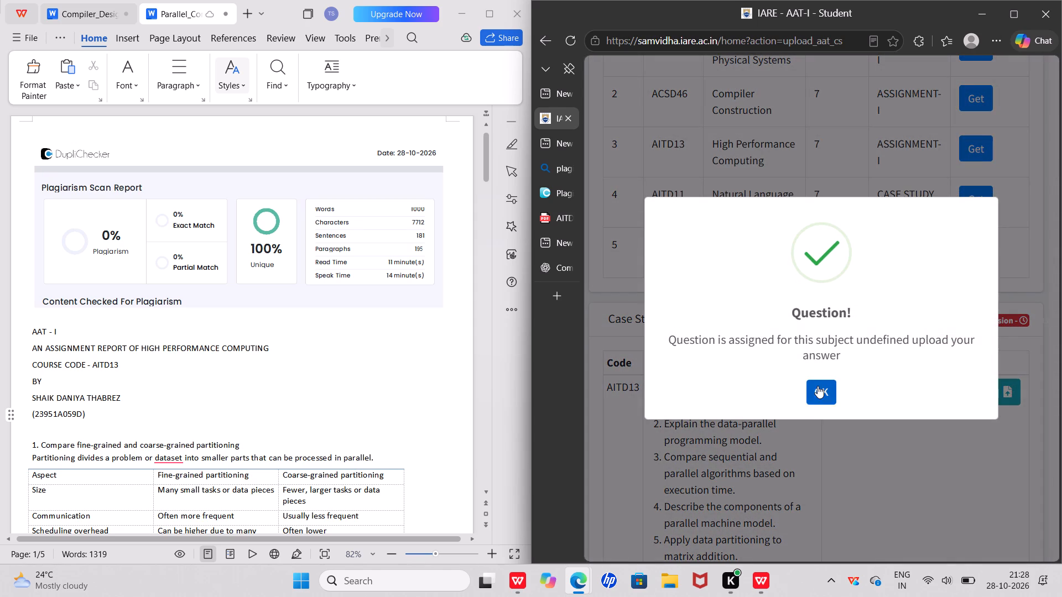
pyautogui.click(818, 386)
# Upload the "59D - AITD13" PDF from Downloads as the AITD13 answer.
pyautogui.click(871, 389)
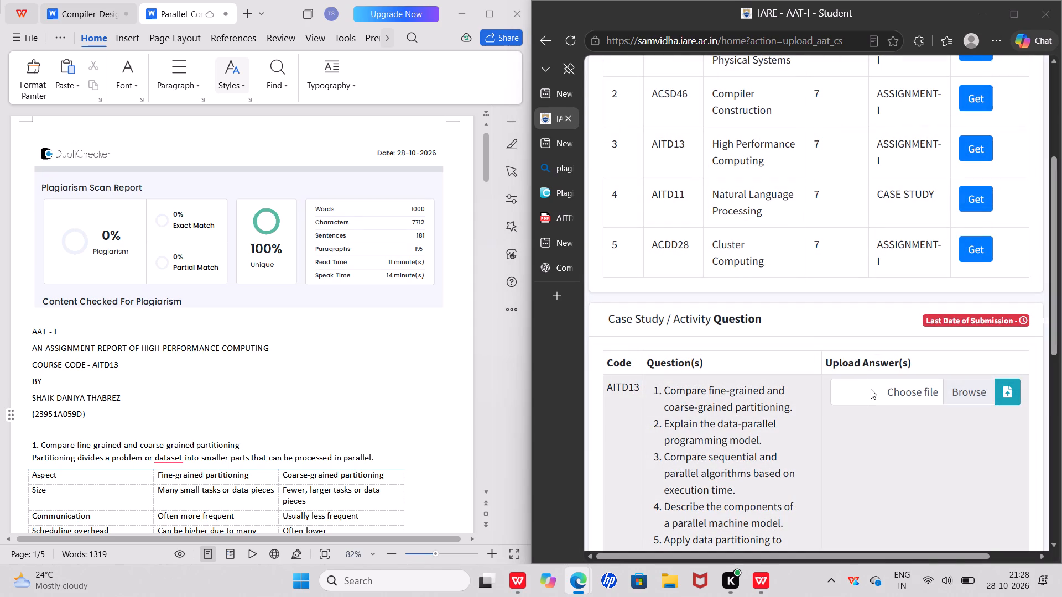
pyautogui.scroll(2, 537, 136)
pyautogui.scroll(-1, 537, 136)
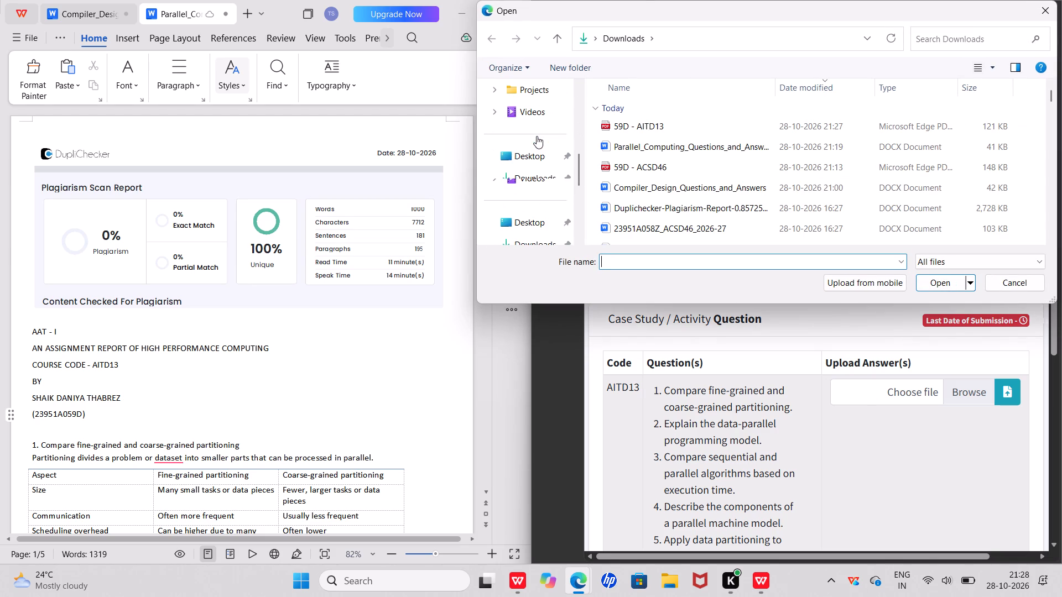
pyautogui.scroll(-1, 537, 136)
pyautogui.click(532, 173)
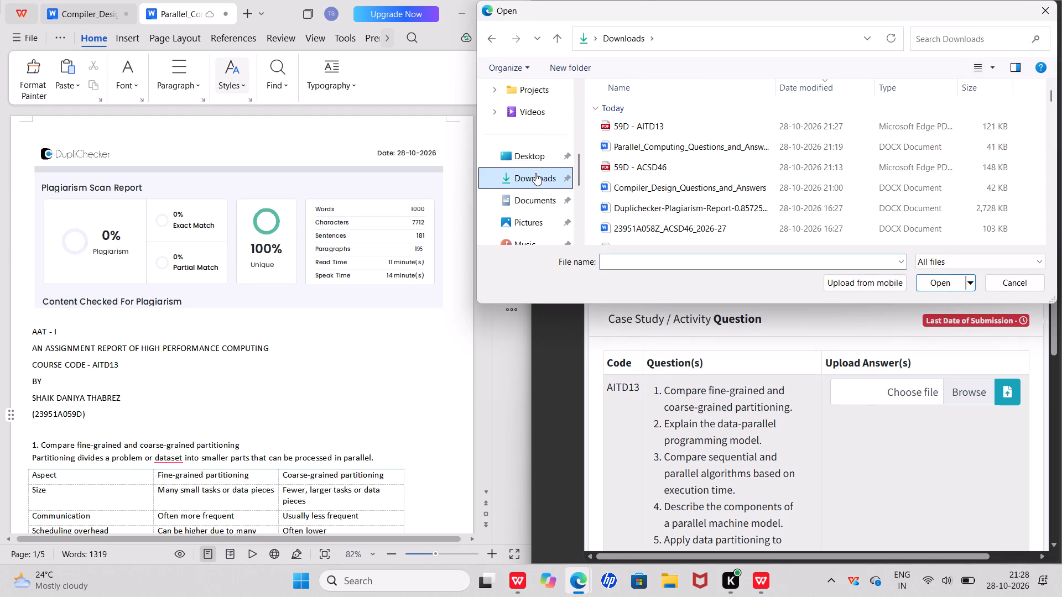
pyautogui.doubleClick(648, 126)
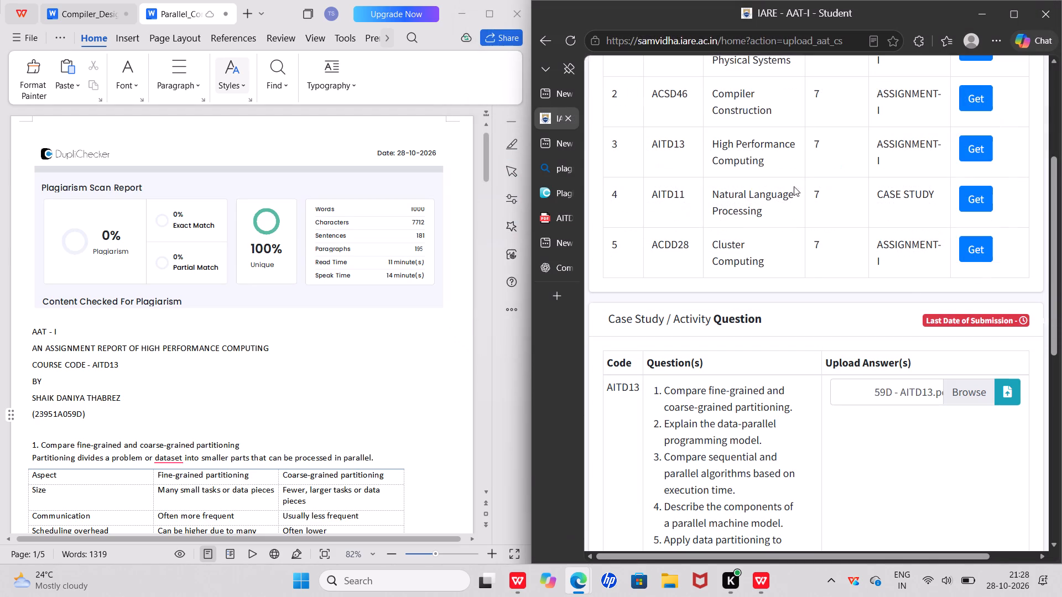
pyautogui.click(1005, 391)
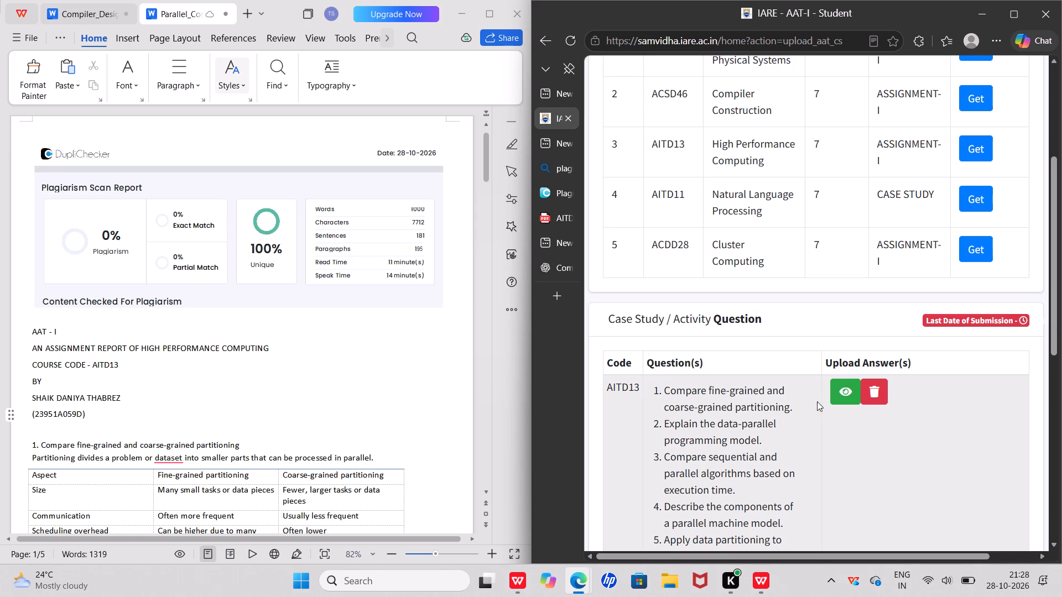
# Open the uploaded AITD13 answer and look through its pages to check the content.
pyautogui.click(844, 398)
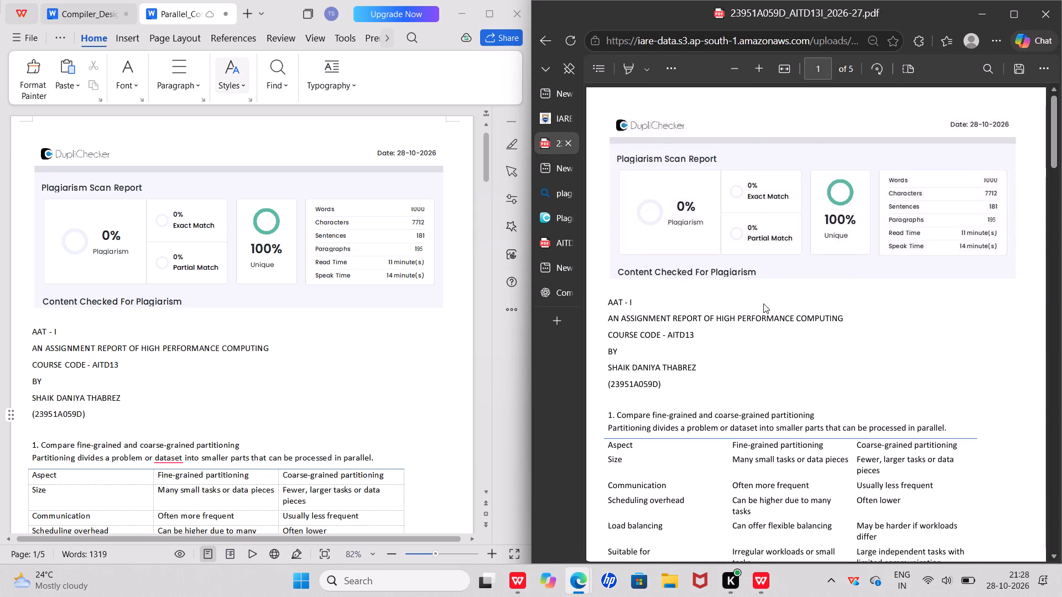
pyautogui.scroll(-4, 766, 280)
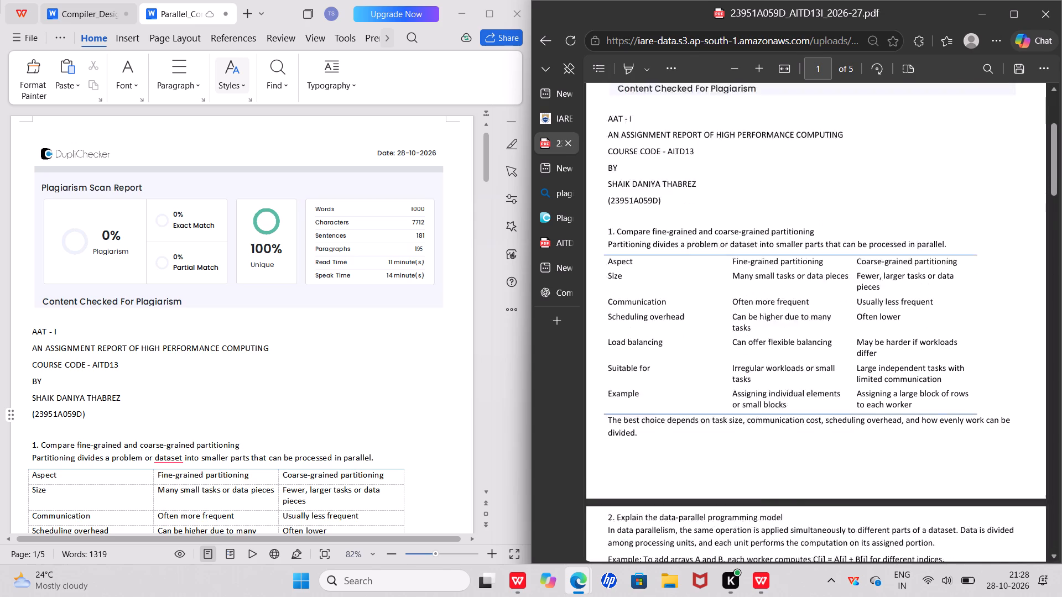
pyautogui.scroll(-12, 774, 264)
pyautogui.scroll(13, 774, 264)
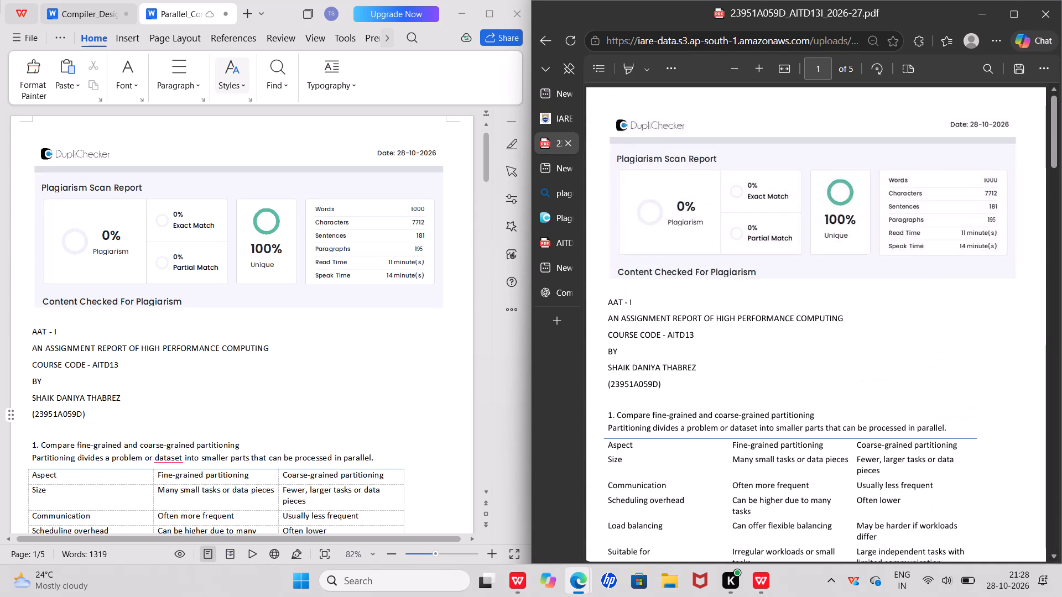
pyautogui.scroll(-8, 774, 264)
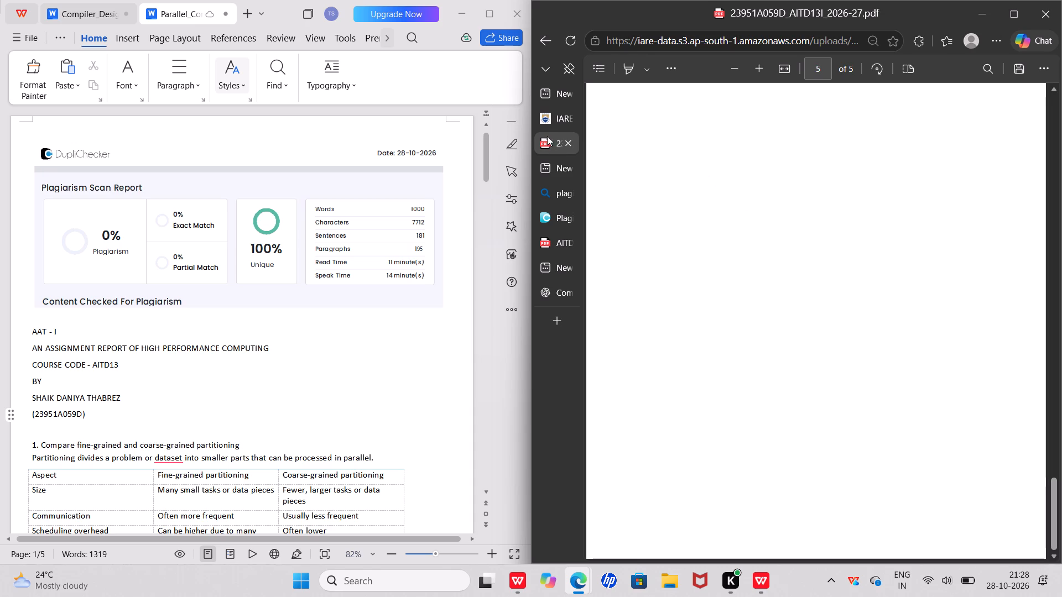
# Back on the IARE AAT-I page, get the AITD11 Natural Language Processing case study question and copy its text.
pyautogui.click(540, 121)
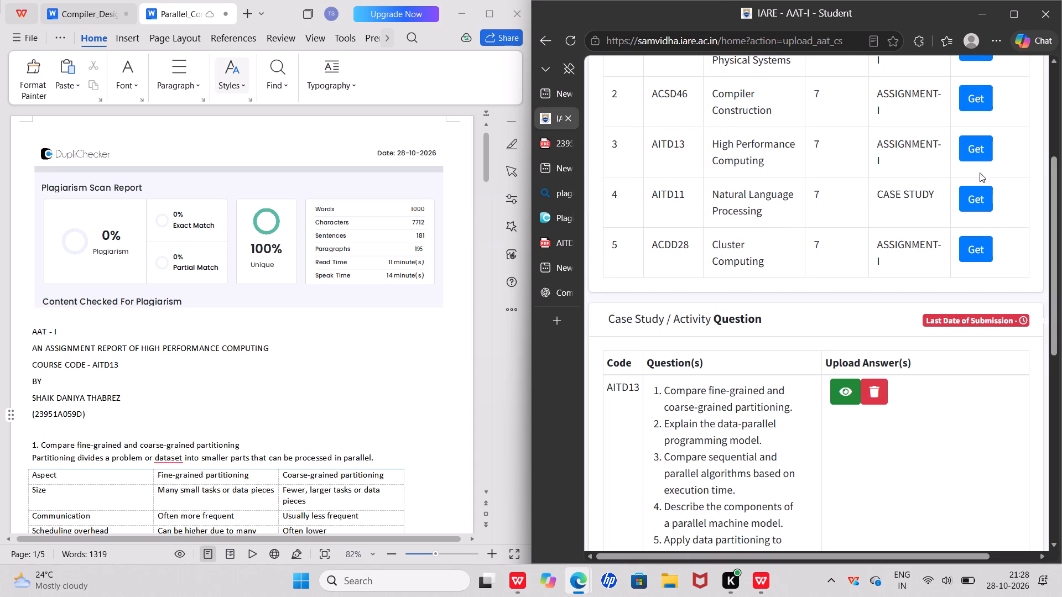
pyautogui.click(974, 193)
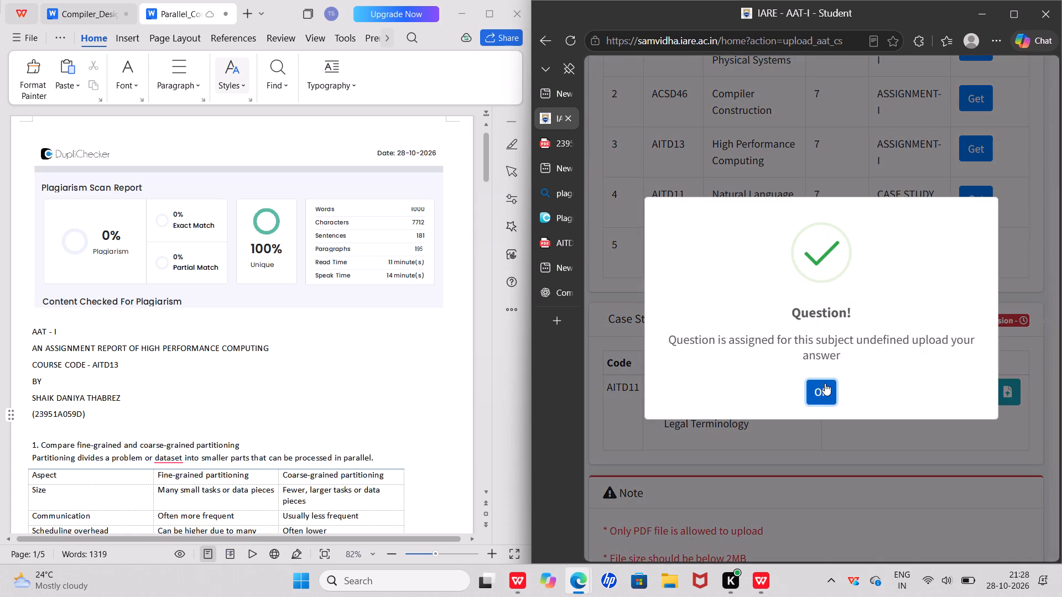
pyautogui.click(825, 383)
pyautogui.moveTo(750, 429); pyautogui.dragTo(648, 390)
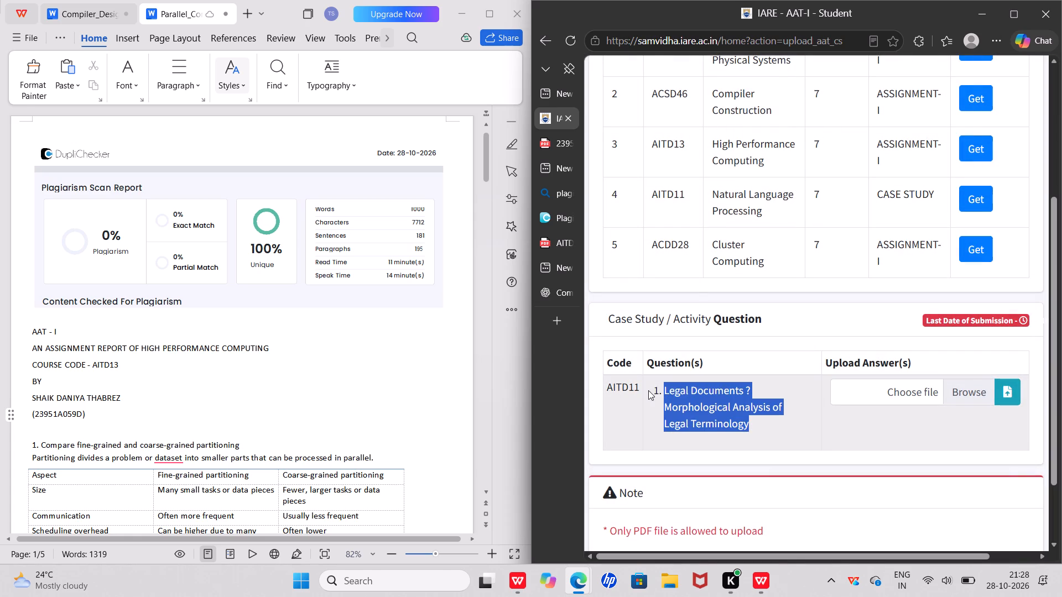